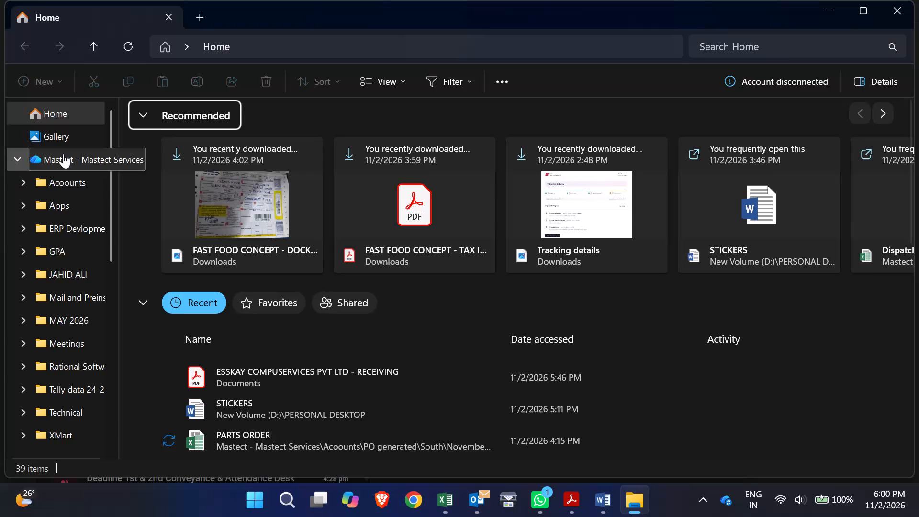
Open the Call Report workbook from the Mastect - Mastect Services OneDrive folder.
click(63, 154)
scroll(395, 172, down, 2)
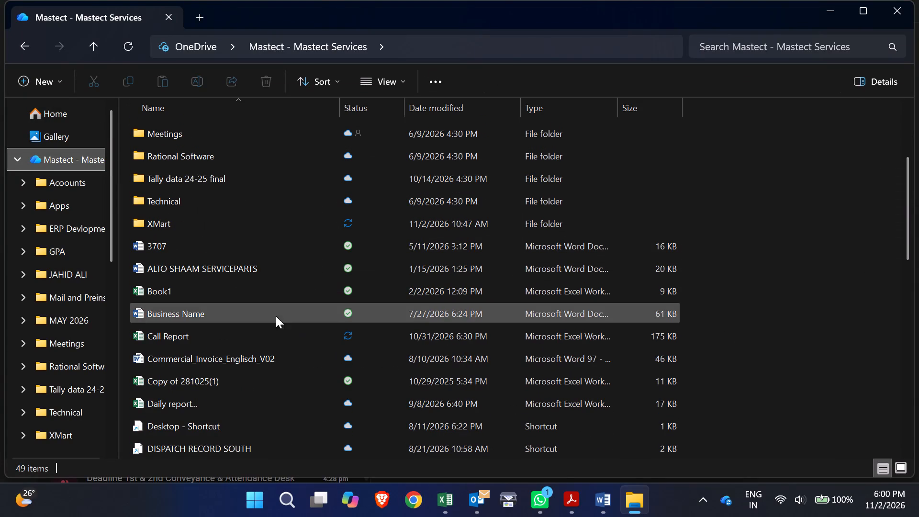
double_click(194, 332)
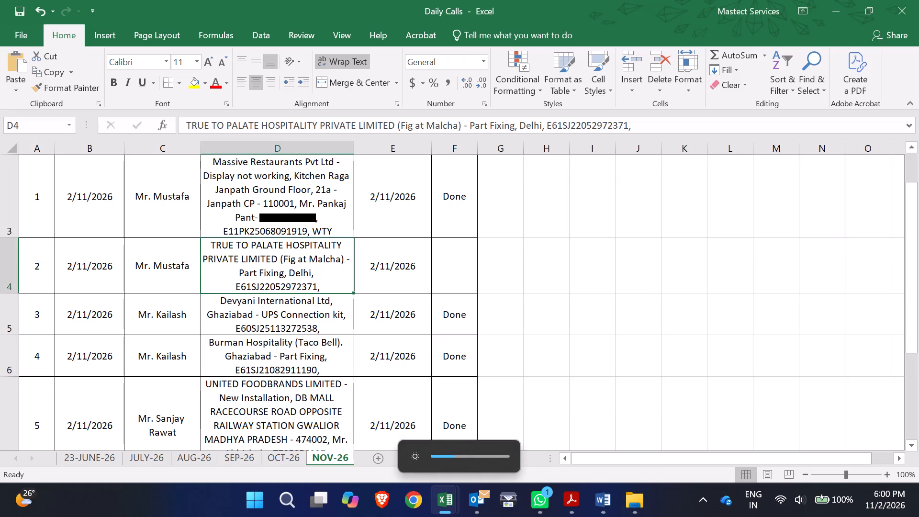
Copy the green header row of the 31.10.2026 block to row 2493 below it, and save the workbook.
scroll(323, 312, right, 4)
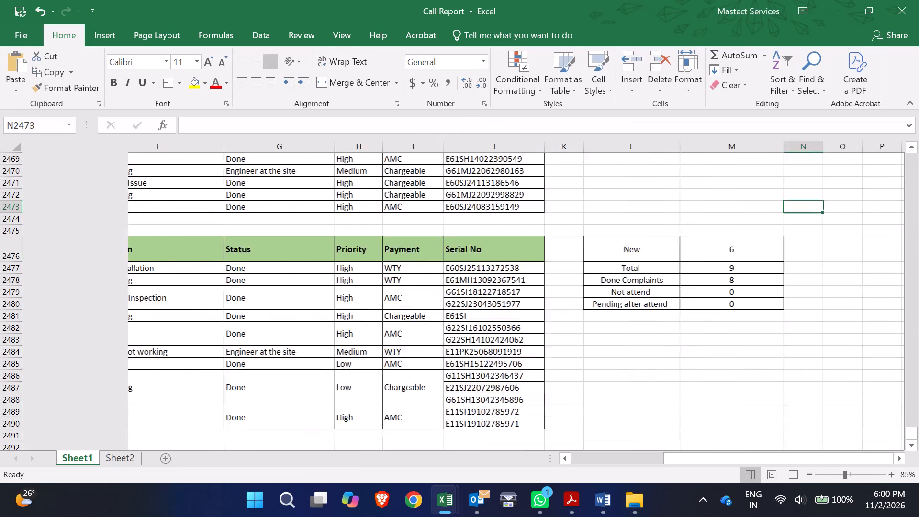
scroll(323, 312, right, 2)
click(39, 255)
key(ctrl+shift+Right)
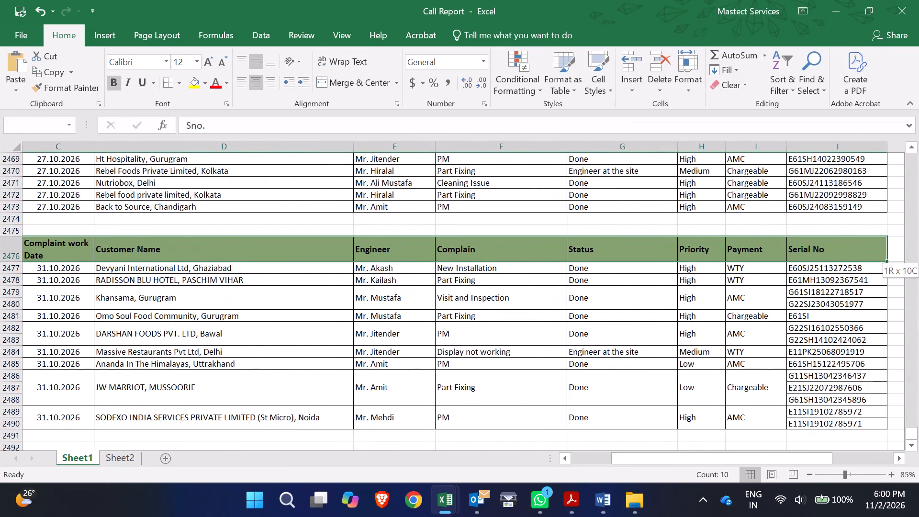
key(ctrl+c)
scroll(250, 315, right, 6)
scroll(250, 315, down, 2)
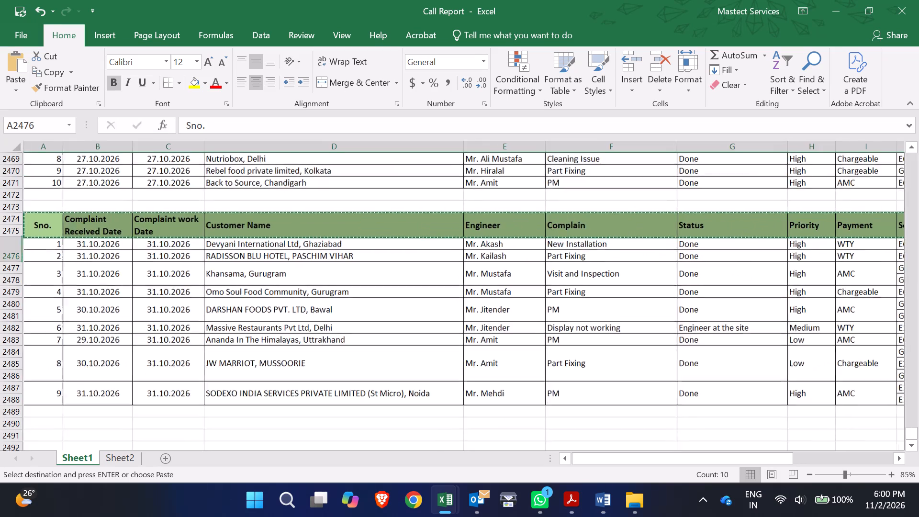
scroll(250, 315, down, 1)
click(52, 336)
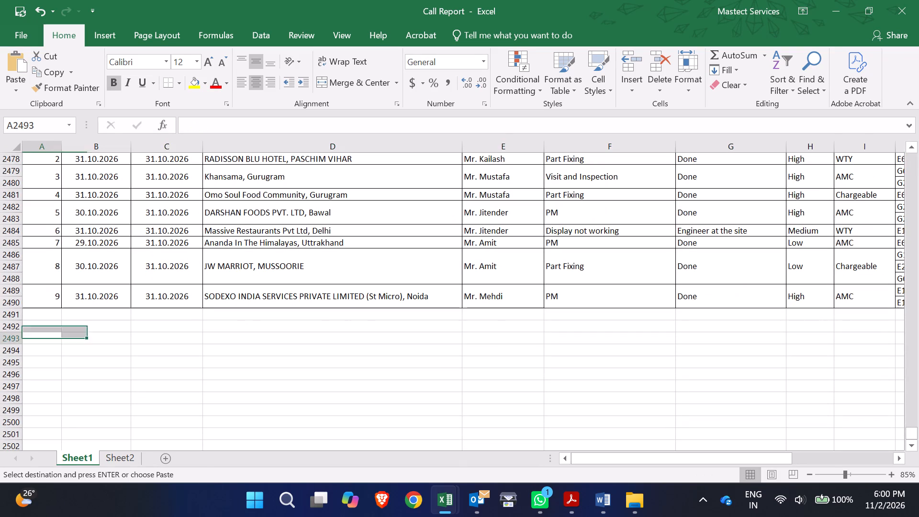
key(ctrl+v)
key(ctrl+s)
Enter serial numbers 1 and 2 in the Sno. column under the new header, and save.
scroll(135, 259, up, 1)
click(45, 378)
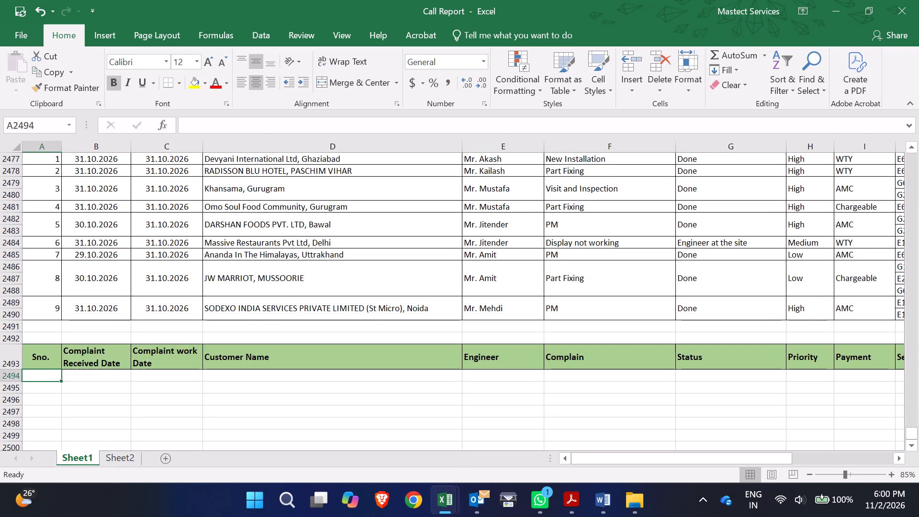
key(1)
key(Return)
key(2)
key(Return)
key(ctrl+s)
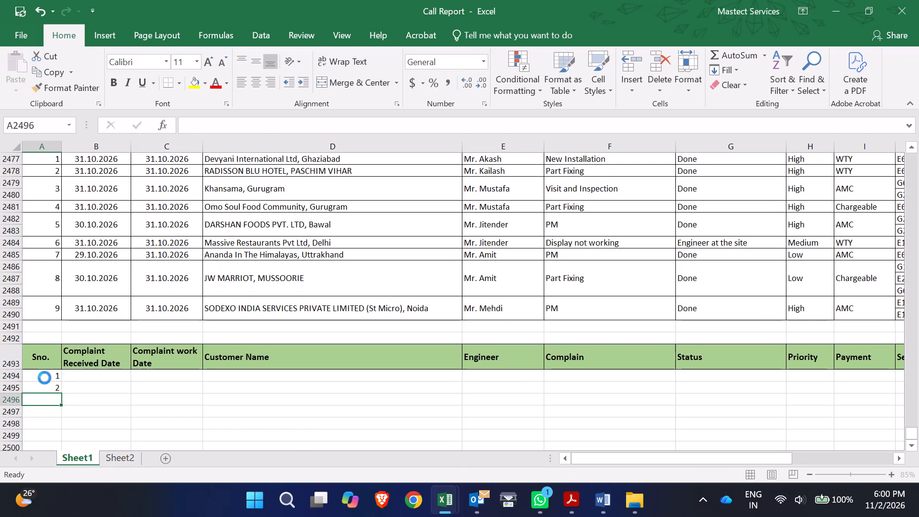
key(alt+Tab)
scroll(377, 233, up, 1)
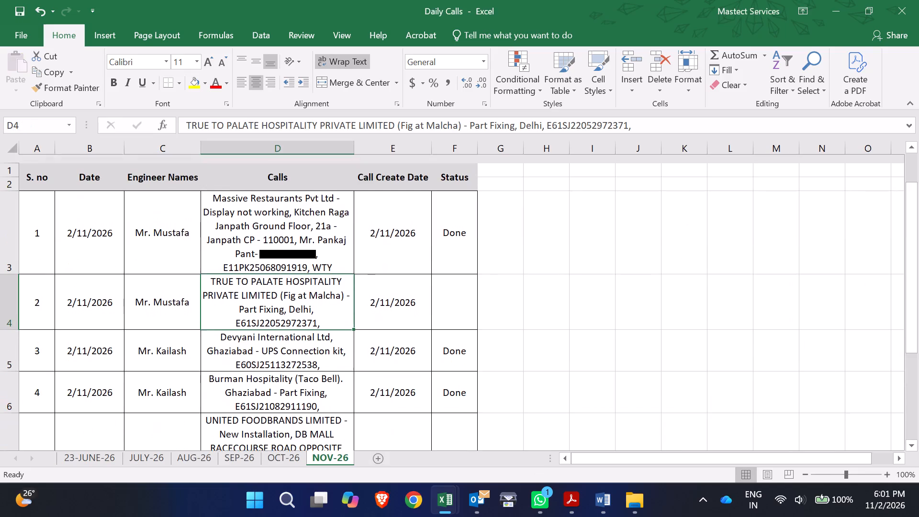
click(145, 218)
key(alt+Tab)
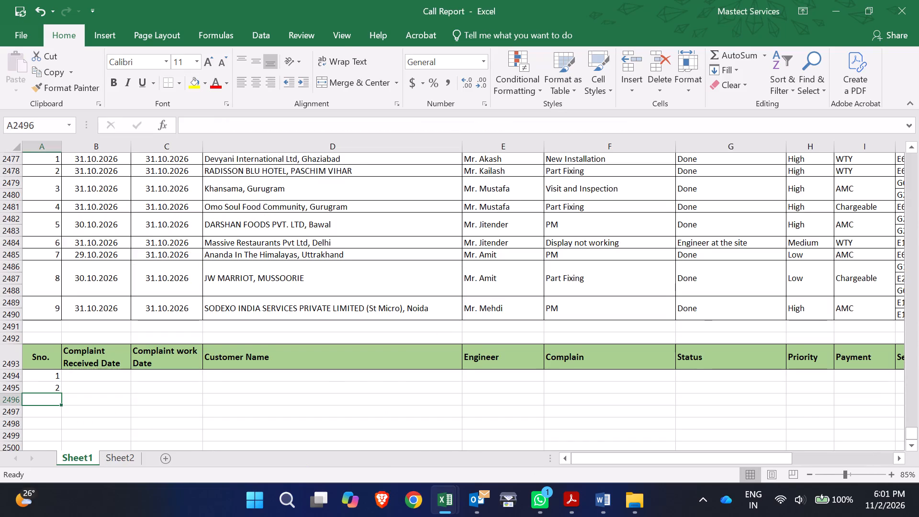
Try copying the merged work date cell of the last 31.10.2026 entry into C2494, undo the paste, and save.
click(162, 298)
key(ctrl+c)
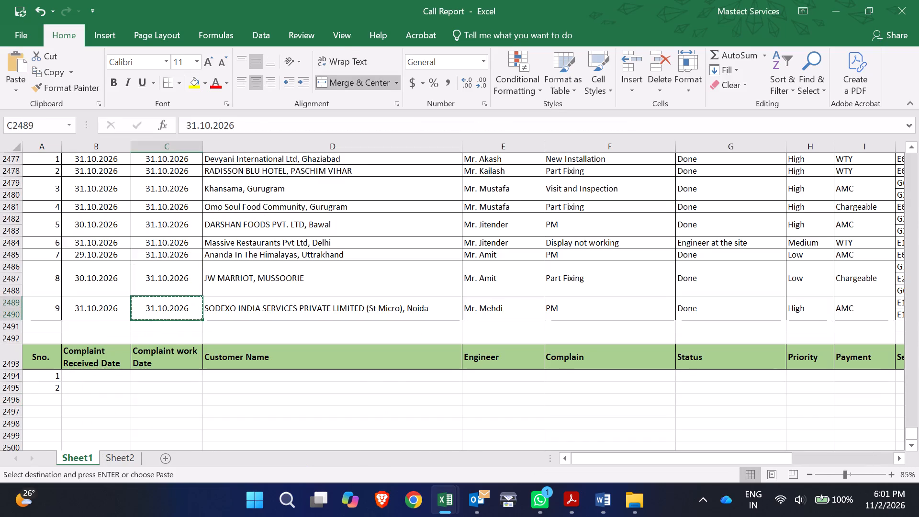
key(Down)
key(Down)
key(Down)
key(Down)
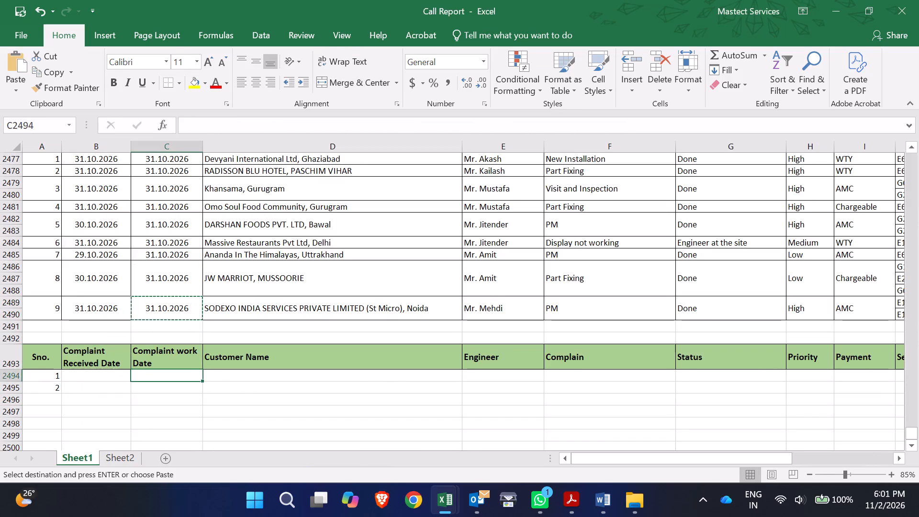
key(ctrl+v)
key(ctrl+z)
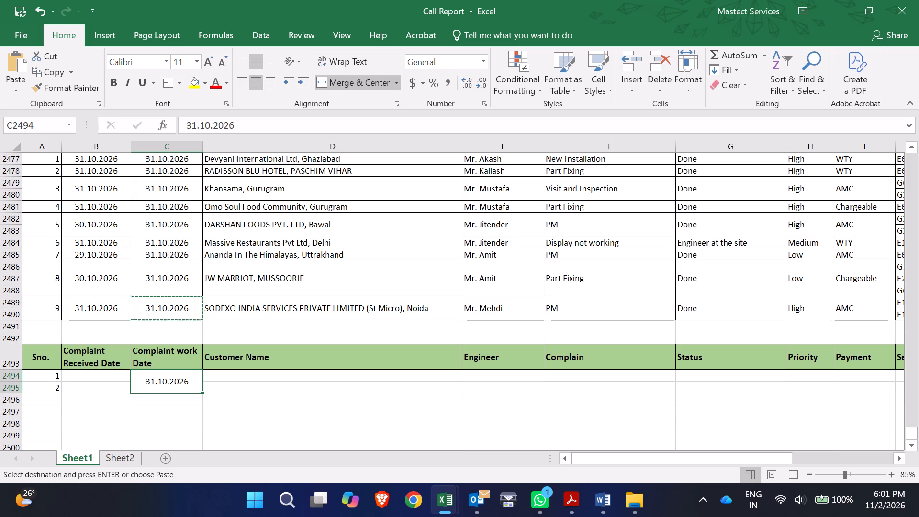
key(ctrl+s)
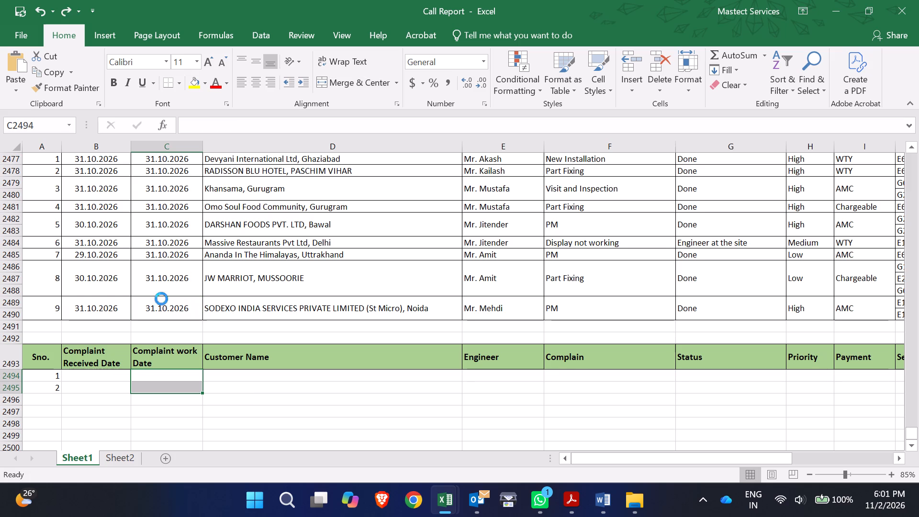
Copy the date text from C2489 into Complaint work Date cell C2494 and change it to 02.11.2026.
click(160, 298)
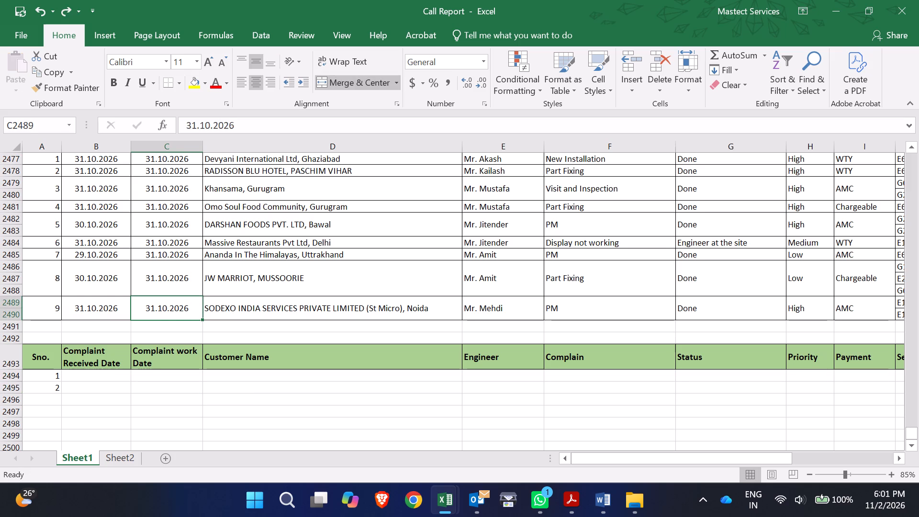
triple_click(201, 131)
key(ctrl+c)
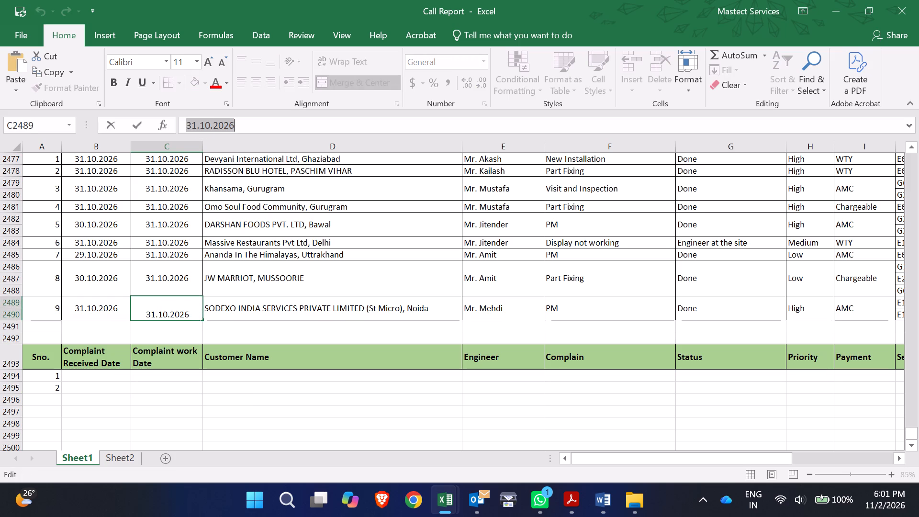
click(171, 373)
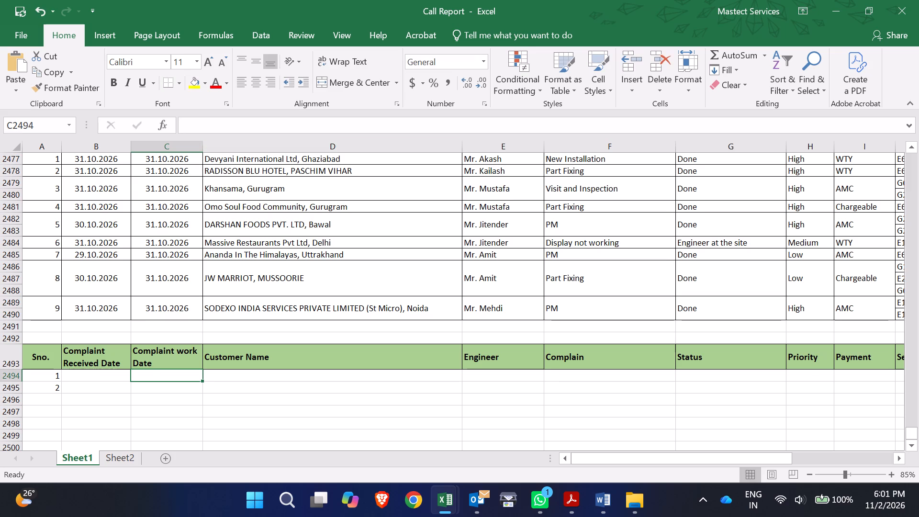
key(ctrl+v)
key(Return)
key(Up)
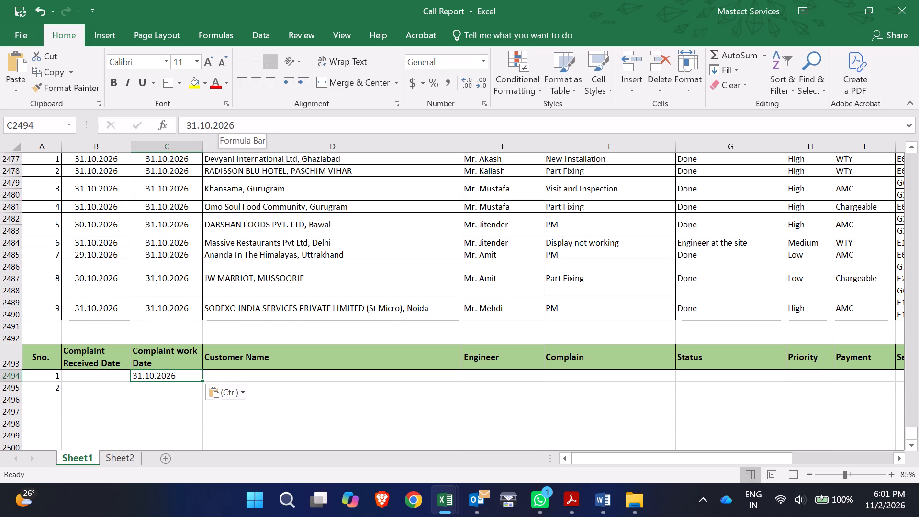
click(194, 125)
key(BackSpace)
key(BackSpace)
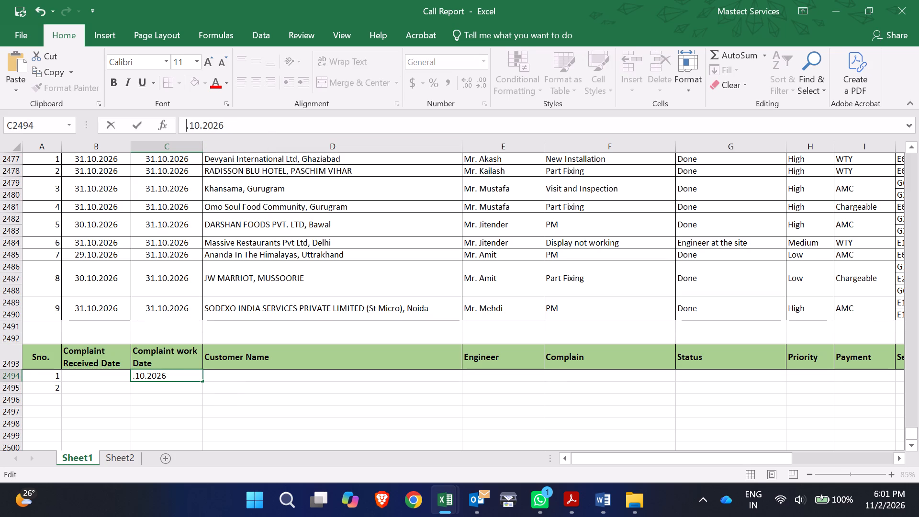
text(02)
key(Right)
key(Right)
key(Right)
key(Right)
key(Left)
key(BackSpace)
key(1)
key(Return)
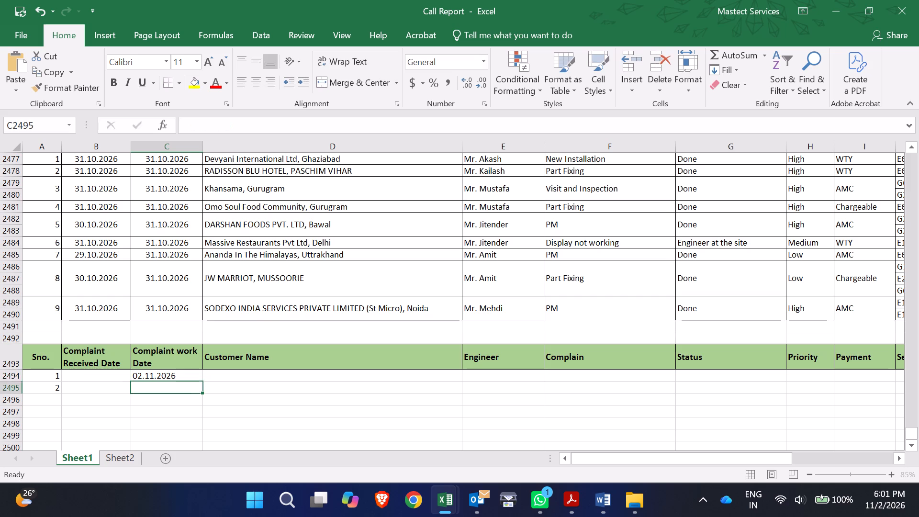
Centre the work date in C2494, copy it to Complaint Received Date cell B2494, and save.
key(Up)
click(258, 79)
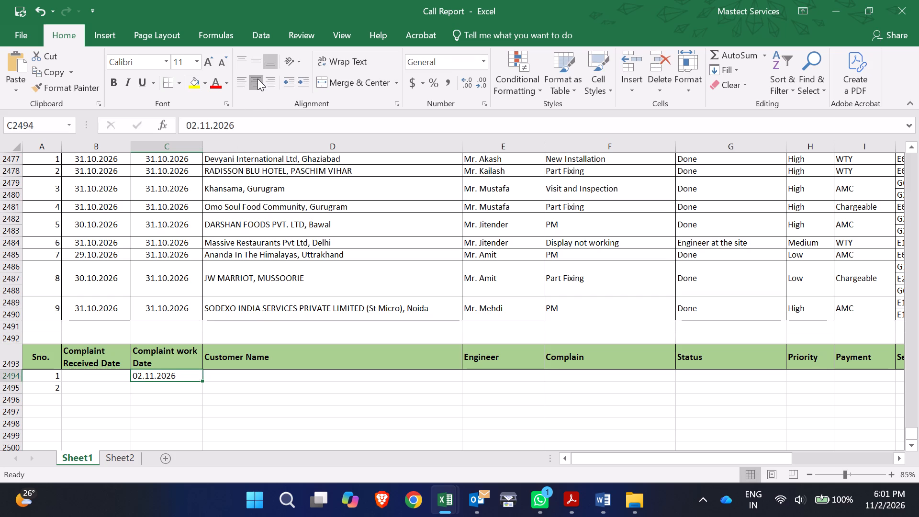
key(Left)
key(Right)
key(ctrl+c)
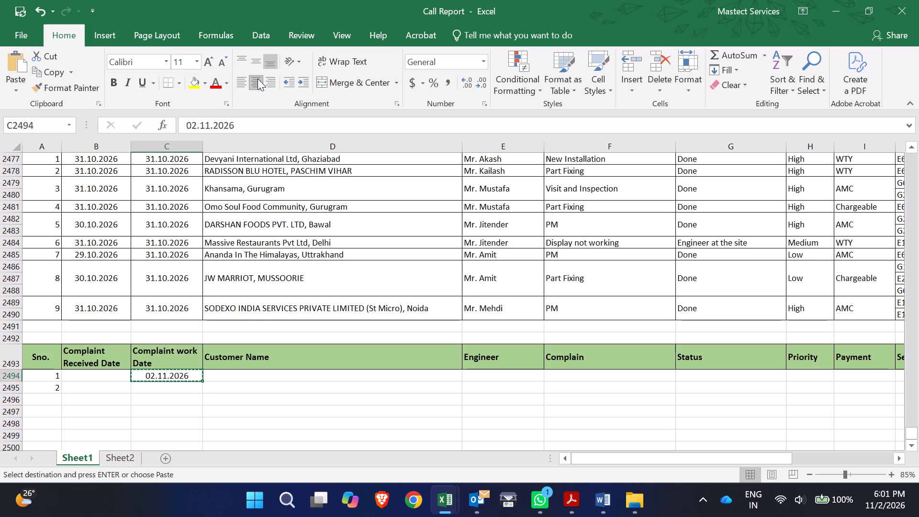
key(Left)
key(ctrl+v)
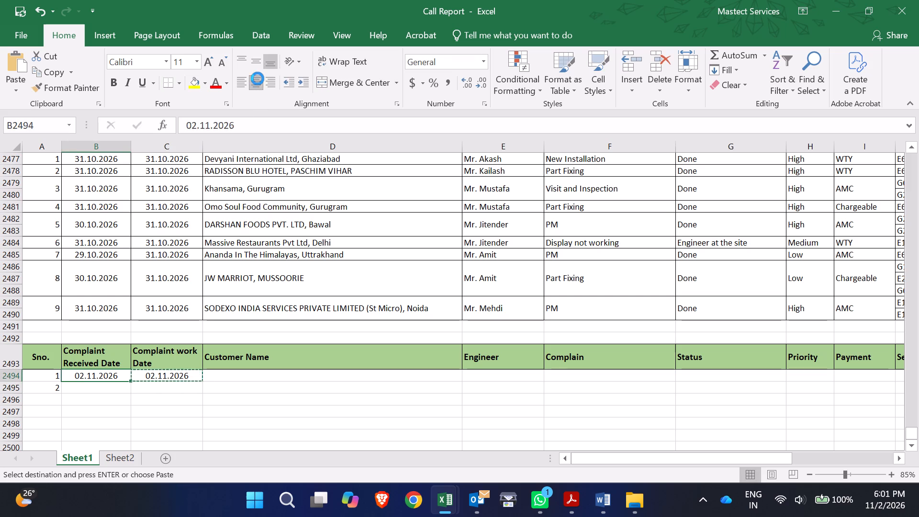
key(ctrl+s)
key(Return)
key(Up)
key(Right)
key(Right)
key(ctrl+s)
Copy the Massive Restaurants customer name from call 1 in the Daily Calls workbook into Customer Name cell D2494 of Call Report.
key(alt+Tab)
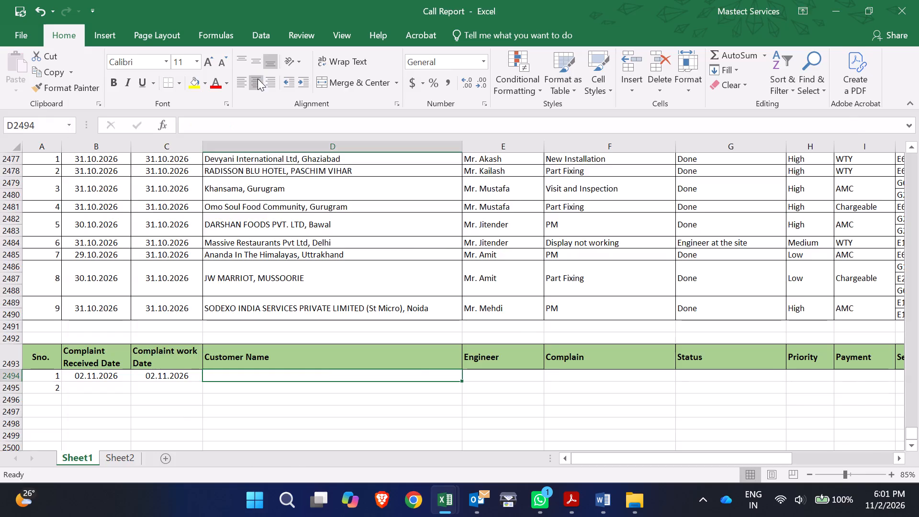
click(305, 224)
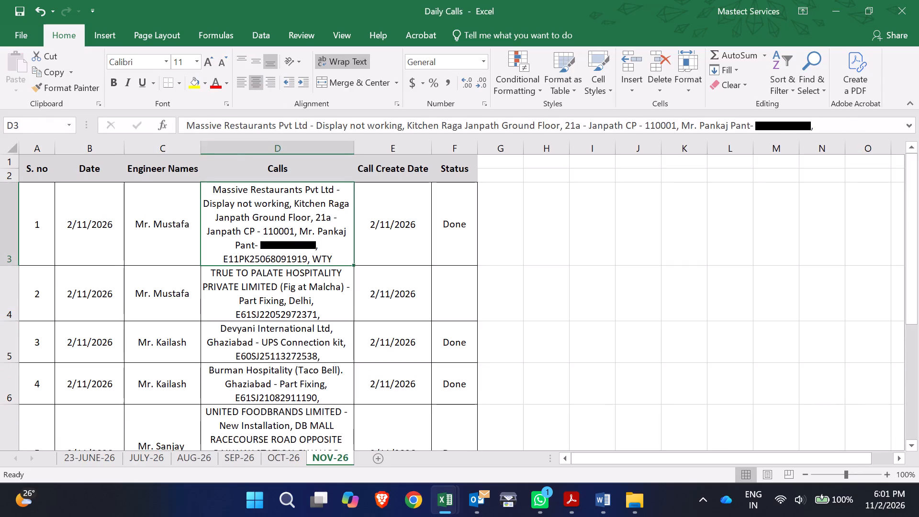
click(189, 130)
key(shift+Right)
key(shift+Right)
key(shift+Right)
key(shift+Right)
key(shift+Right)
key(shift+Right)
key(shift+Right)
key(shift+Right)
key(shift+Right)
key(shift+Right)
key(shift+Right)
key(shift+Right)
key(shift+Right)
key(shift+Right)
key(shift+Right)
key(shift+Right)
key(shift+Right)
key(shift+Right)
key(shift+Right)
key(shift+Right)
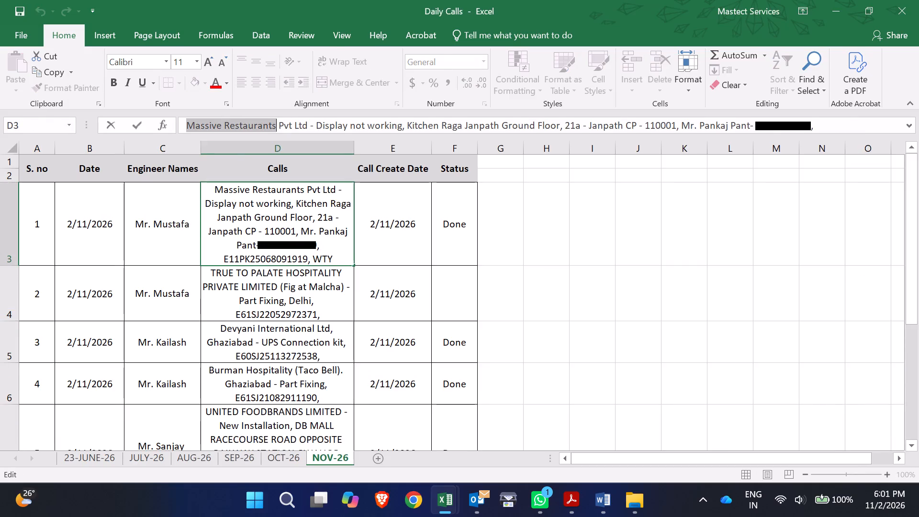
key(shift+Right)
key(ctrl+c)
key(alt+Tab)
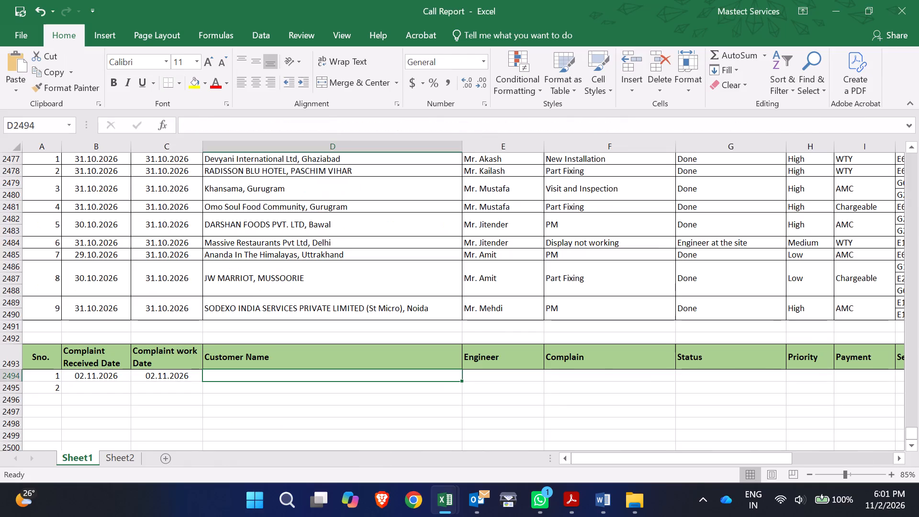
key(ctrl+v)
Append ", Delhi" to the Massive Restaurants customer name in D2494 of Call Report.
key(alt+Tab)
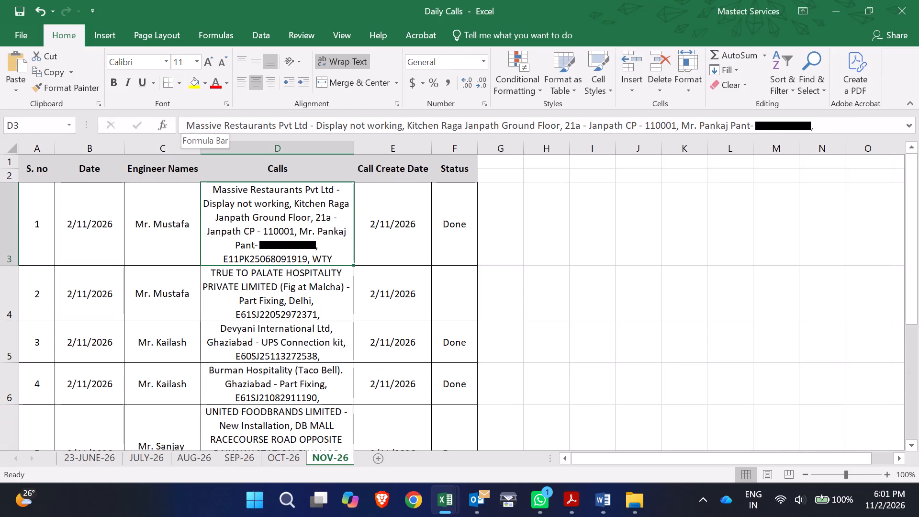
key(alt+Tab)
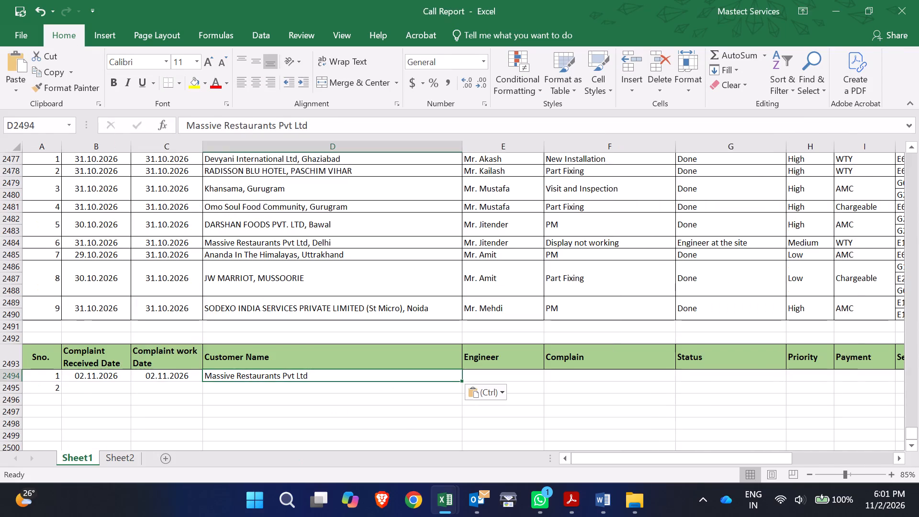
click(334, 126)
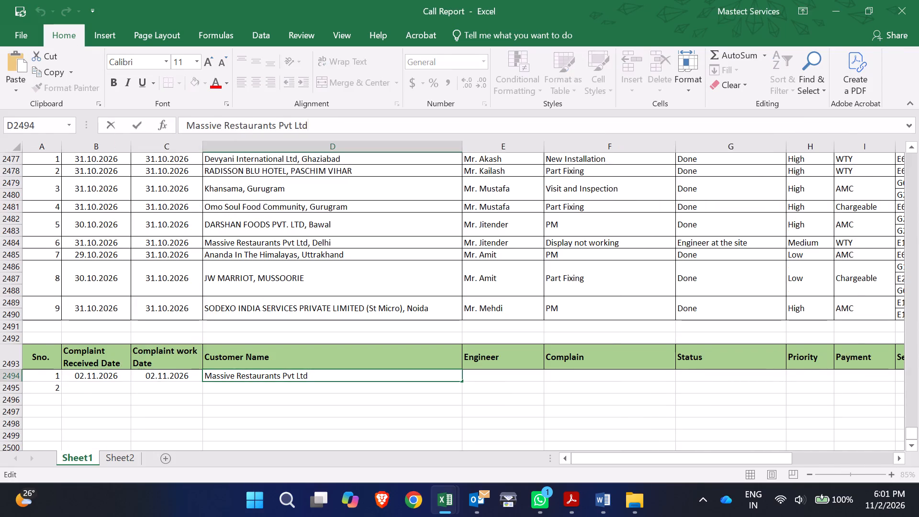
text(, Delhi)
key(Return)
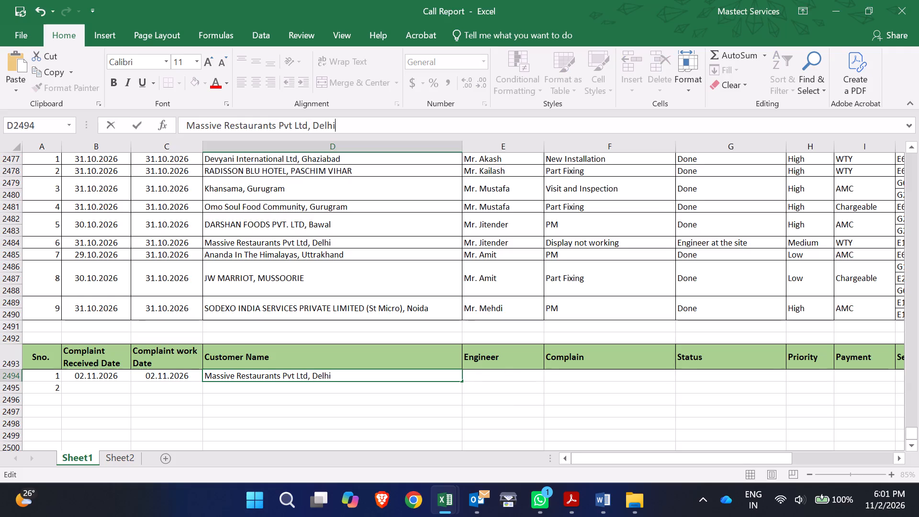
Check call 1's engineer in Daily Calls and enter his full name with the title Mr. in Engineer cell E2494.
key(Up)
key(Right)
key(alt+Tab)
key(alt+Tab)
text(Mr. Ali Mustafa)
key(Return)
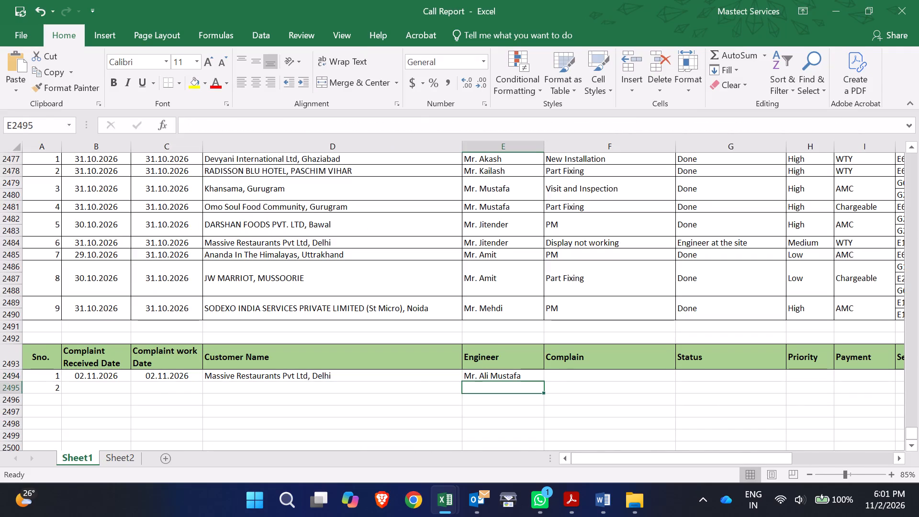
Check call 1's issue in Daily Calls and enter "Display not working" in Complain cell F2494.
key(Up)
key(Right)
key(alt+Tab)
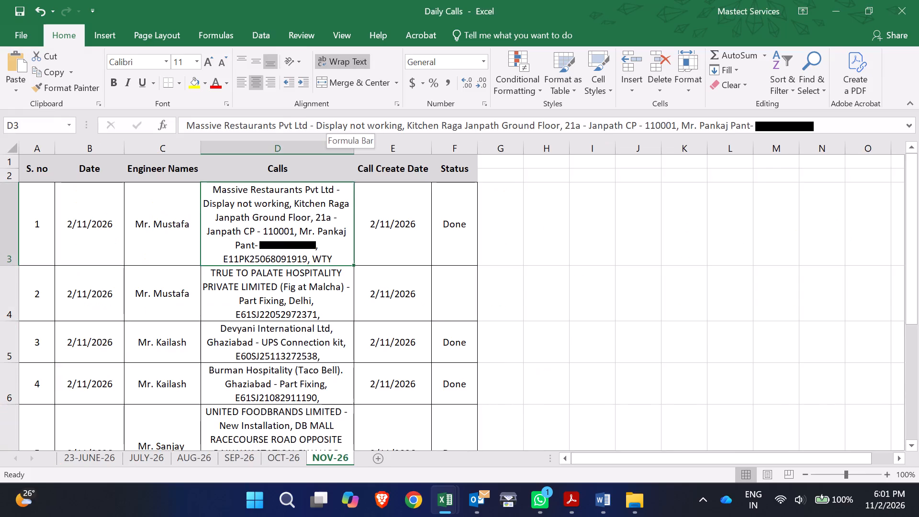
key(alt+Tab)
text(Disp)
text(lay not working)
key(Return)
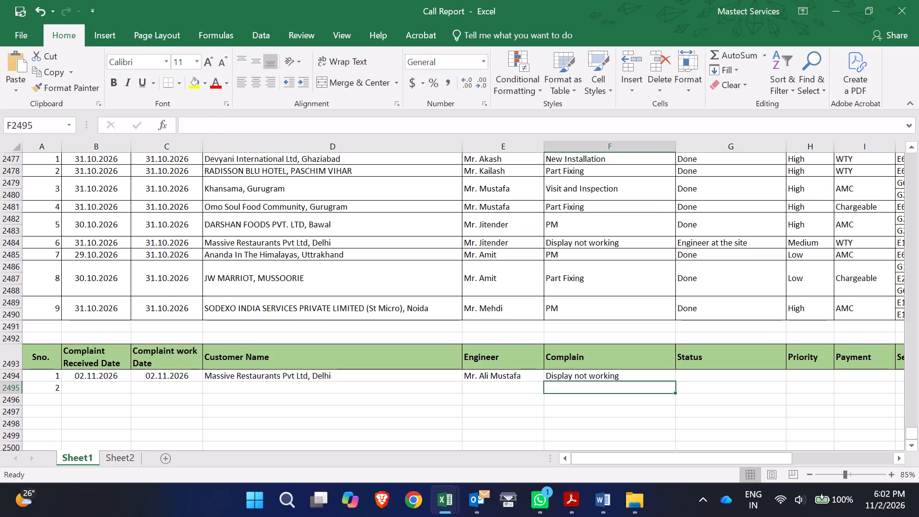
Check call 1's status in Daily Calls and enter "Done" in Status cell G2494.
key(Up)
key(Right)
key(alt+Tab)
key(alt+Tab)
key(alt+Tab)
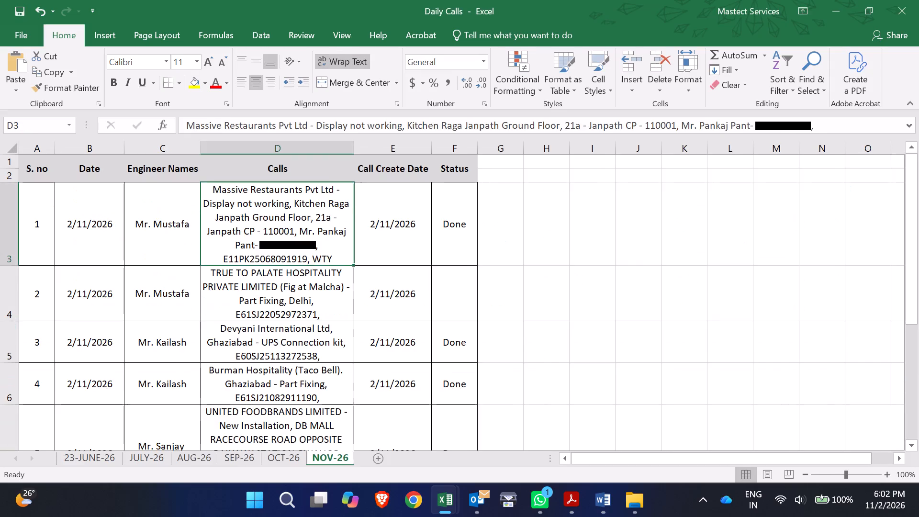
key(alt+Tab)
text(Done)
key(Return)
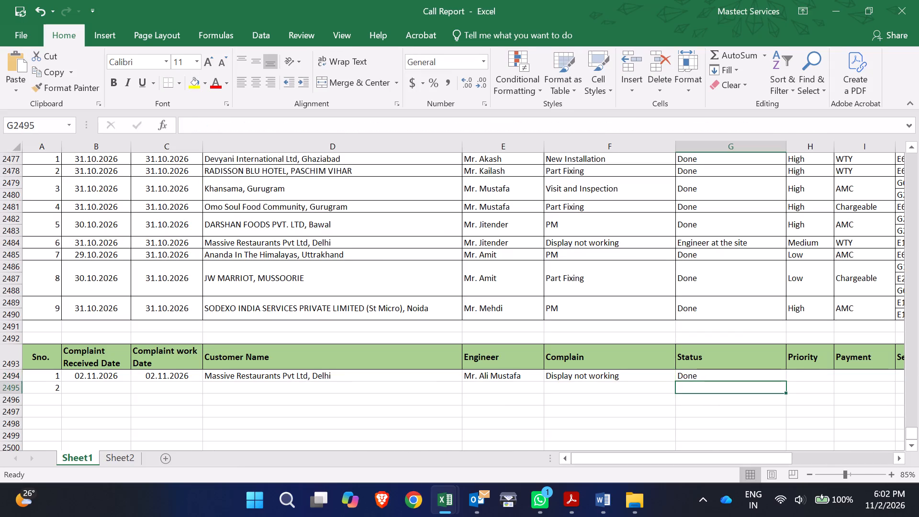
Enter "High" in Priority cell H2494 and call 1's payment type "WTY" in Payment cell I2494.
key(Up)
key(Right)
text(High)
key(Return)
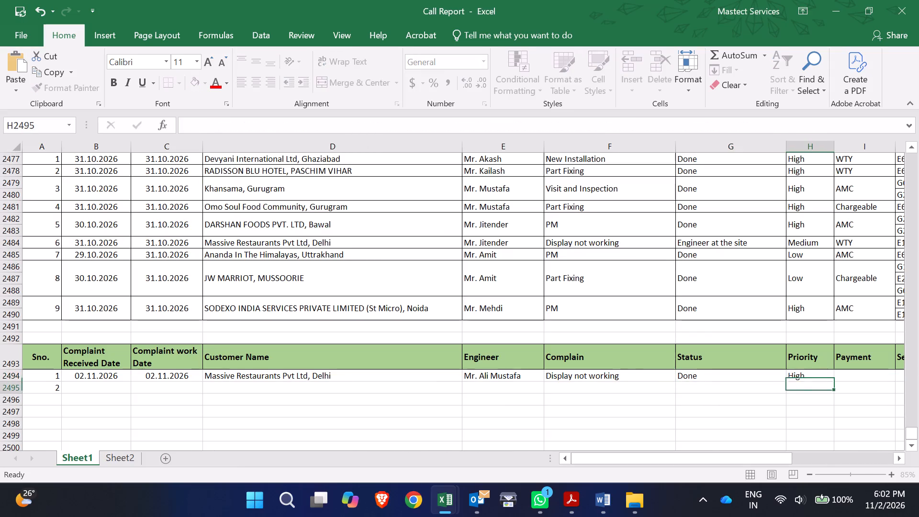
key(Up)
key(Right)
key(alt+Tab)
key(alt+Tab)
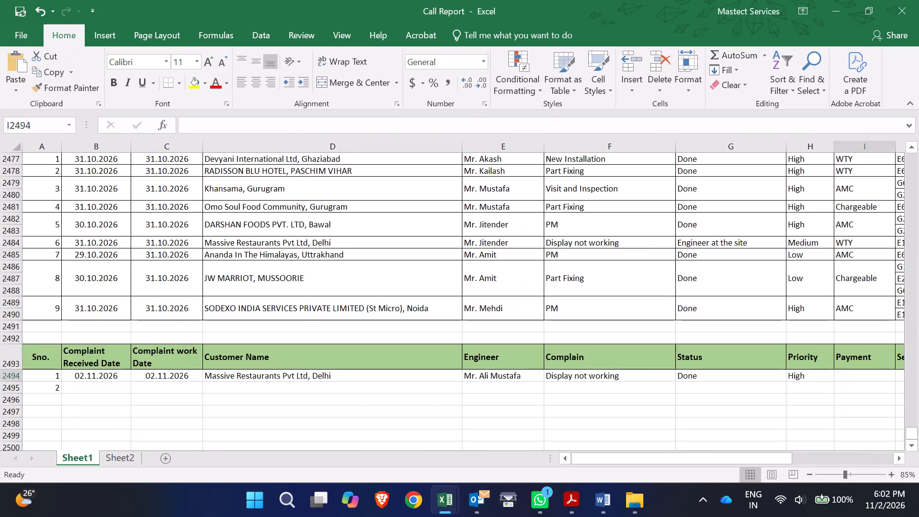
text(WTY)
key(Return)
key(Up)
key(Right)
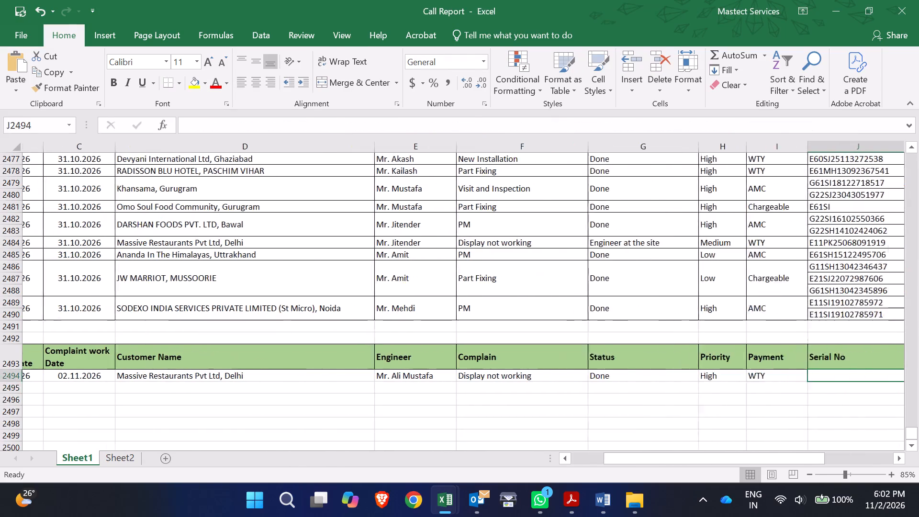
key(alt+Tab)
triple_click(263, 258)
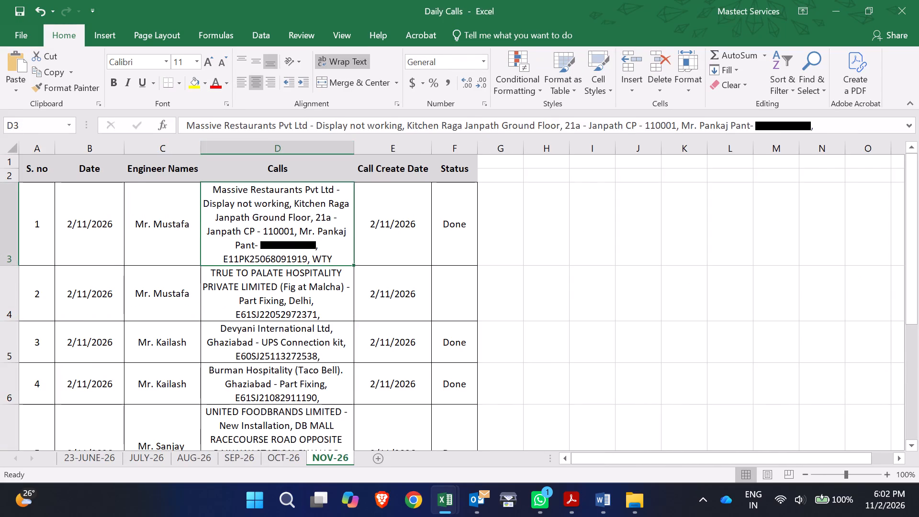
click(263, 258)
key(ctrl+c)
key(alt+Tab)
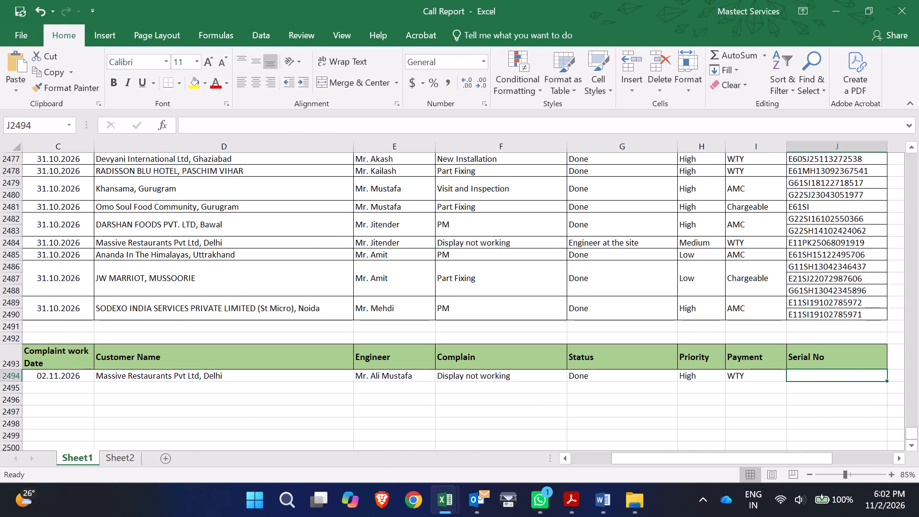
key(ctrl+v)
key(Return)
Fill the received and work dates 02.11.2026 from the row above into B2495:C2495 for entry 2, and save.
key(Left)
key(Left)
key(Left)
key(Left)
key(Left)
key(Left)
key(Left)
key(Left)
key(Left)
key(Left)
key(Left)
key(Left)
key(Left)
key(Left)
key(Left)
key(Left)
key(Left)
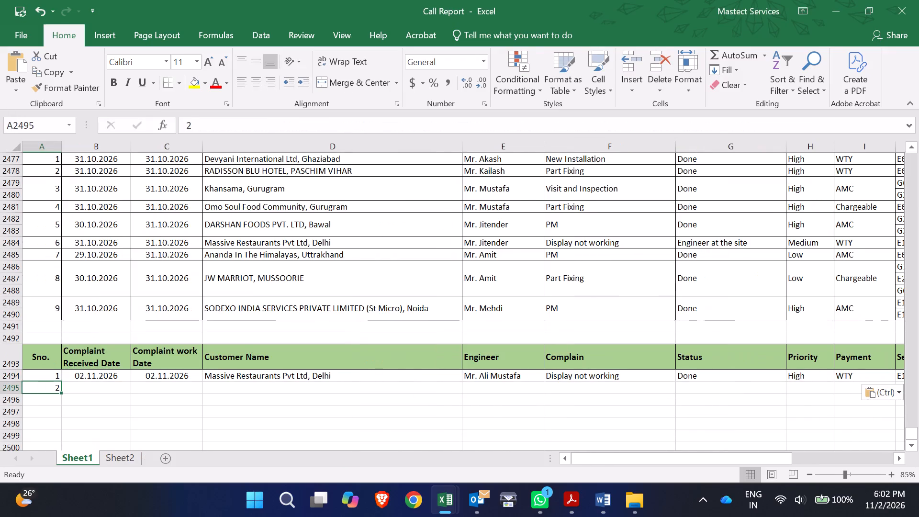
key(Right)
key(shift+Right)
key(ctrl+d)
key(Right)
key(Right)
key(ctrl+s)
Copy the customer name TRUE TO PALATE HOSPITALITY PRIVATE LIMITED (Fig at Malcha) from call 2 in Daily Calls into D2495 of Call Report and save.
key(alt+Tab)
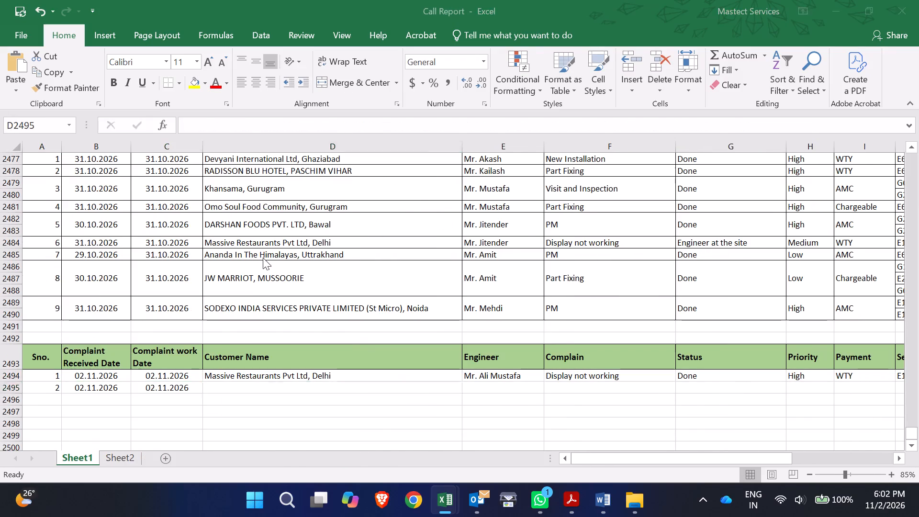
click(245, 322)
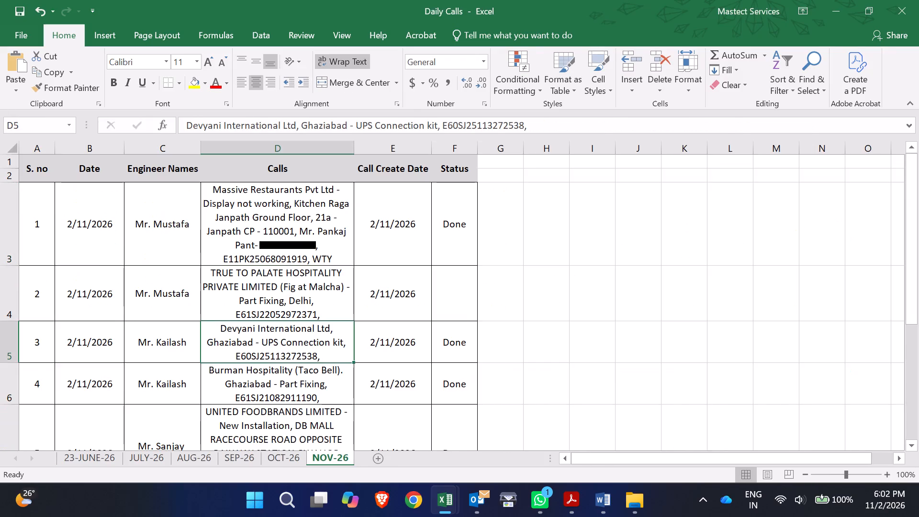
click(241, 282)
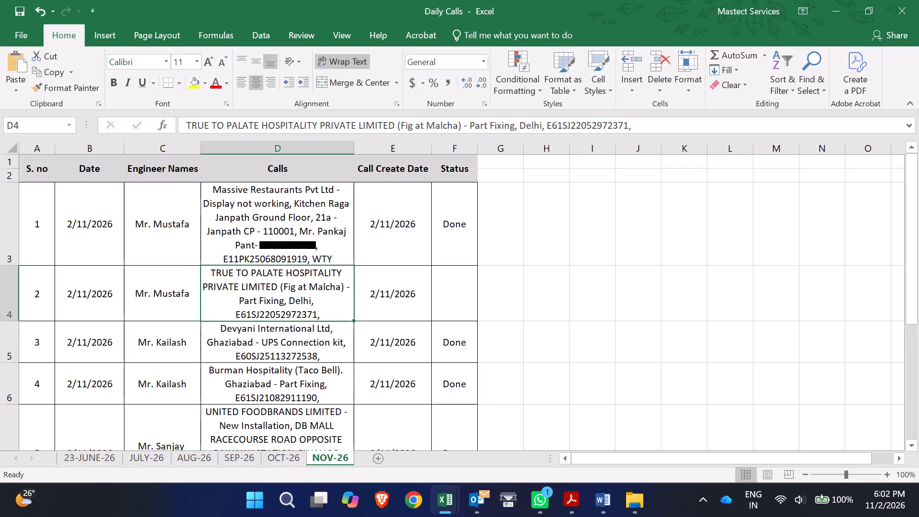
click(187, 131)
key(shift+Right)
key(shift+Right)
key(shift+Right)
key(shift+Right)
key(shift+Right)
key(shift+Right)
key(shift+Right)
key(shift+Right)
key(shift+Right)
key(shift+Right)
key(shift+Right)
key(shift+Right)
key(shift+Right)
key(shift+Right)
key(shift+Right)
key(shift+Right)
key(shift+Right)
key(shift+Right)
key(shift+Right)
key(shift+Right)
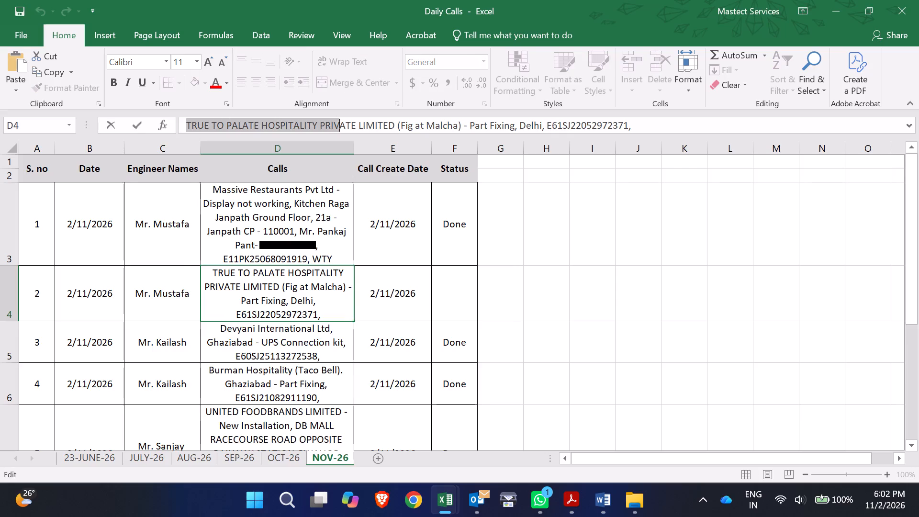
key(ctrl+c)
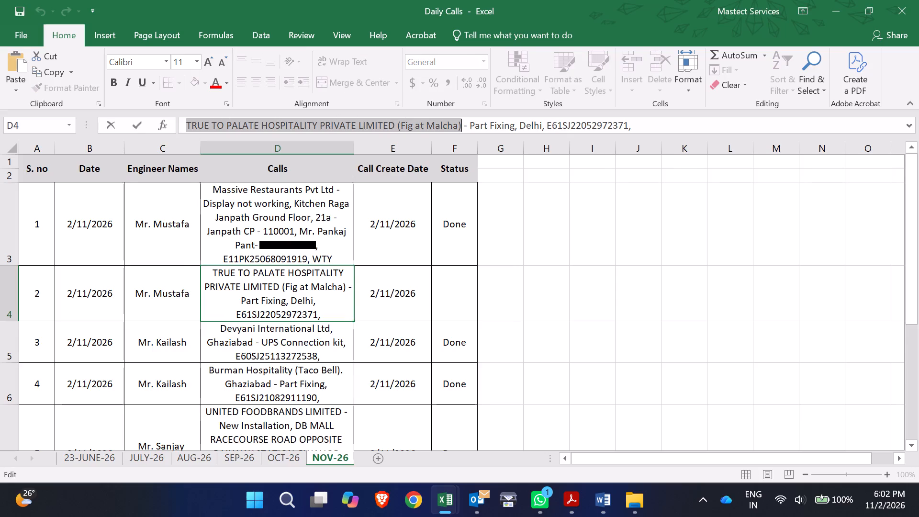
key(alt+Tab)
key(ctrl+v)
key(ctrl+s)
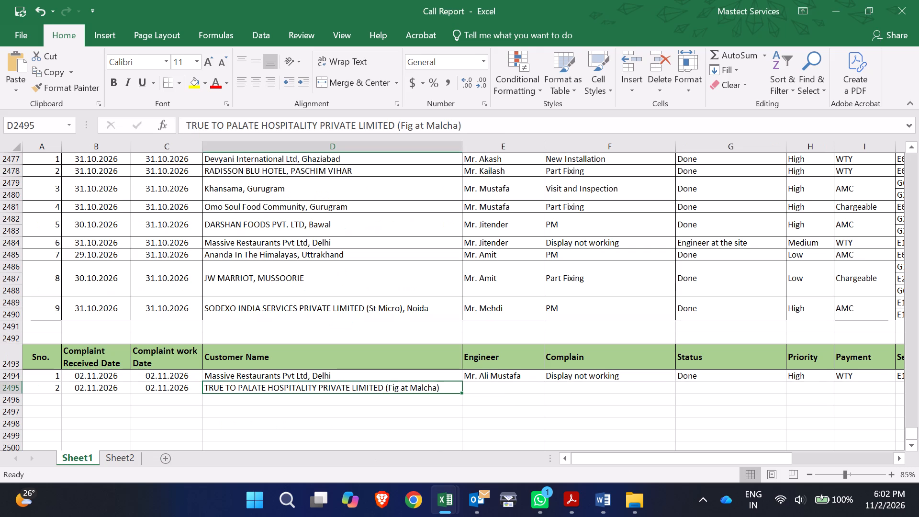
Append ", Delhi" to the customer name in D2495.
click(464, 122)
text(, Delhi)
key(Return)
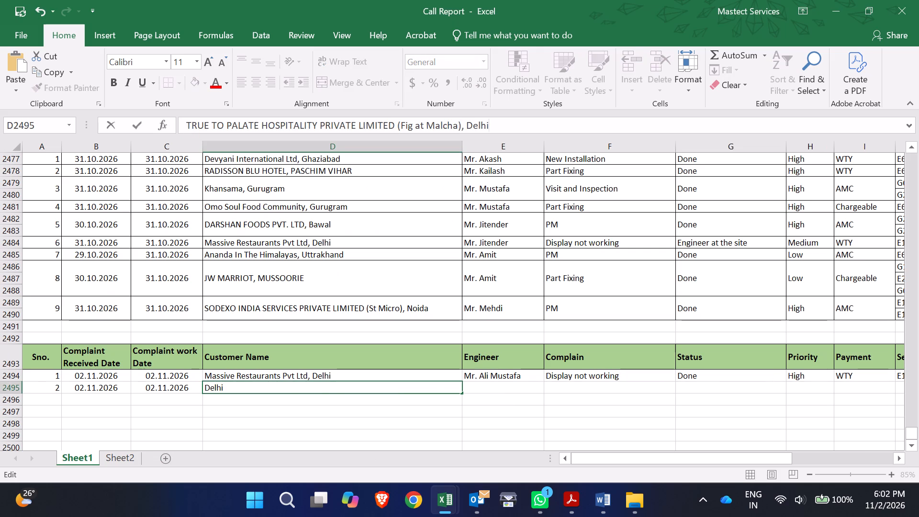
Fill the engineer from the row above into E2495 and widen the Customer Name column to fit the long name.
key(Up)
key(Right)
key(ctrl+d)
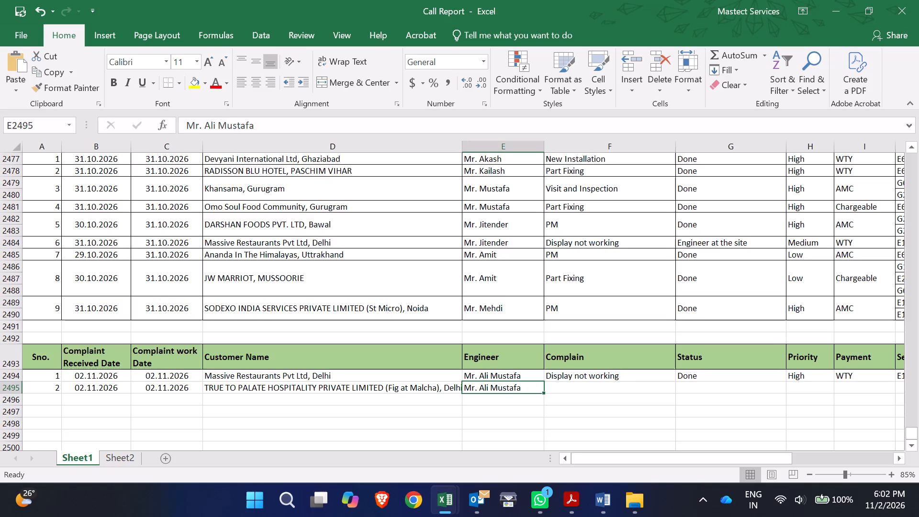
click(462, 143)
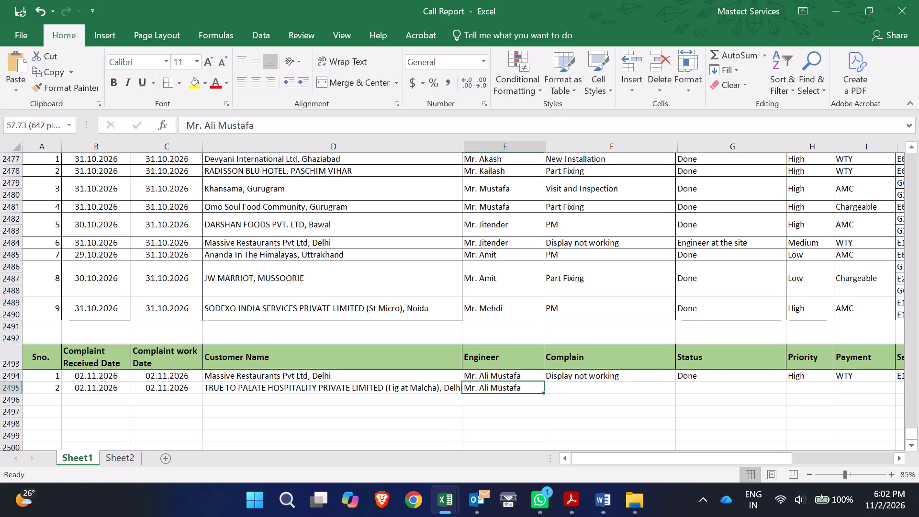
Save the workbook, check call 2 in Daily Calls, and enter Part Fixing in Complain cell F2495.
click(604, 385)
key(ctrl+s)
key(alt+Tab)
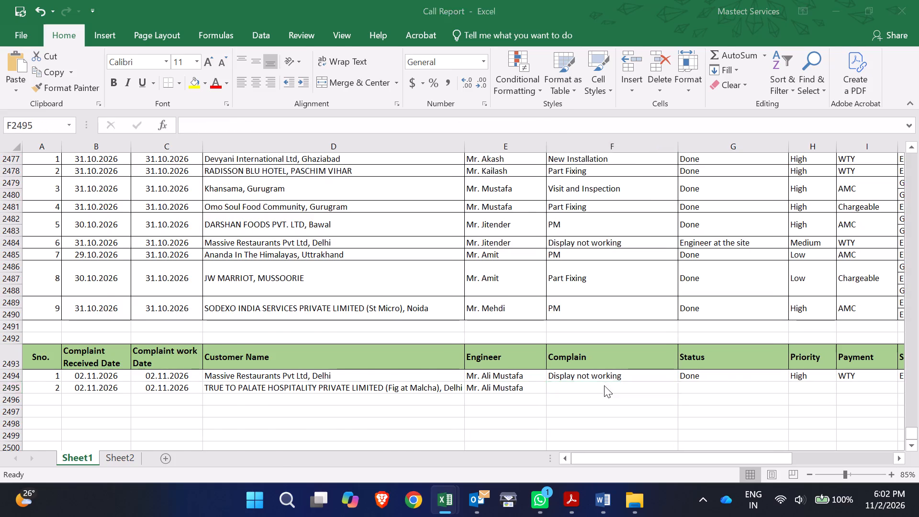
key(alt+Tab)
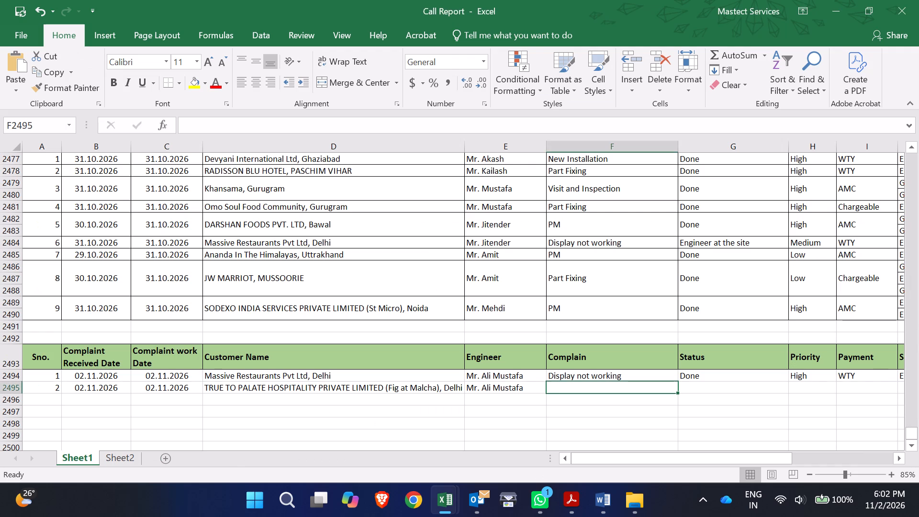
text(Part Fixing)
key(Return)
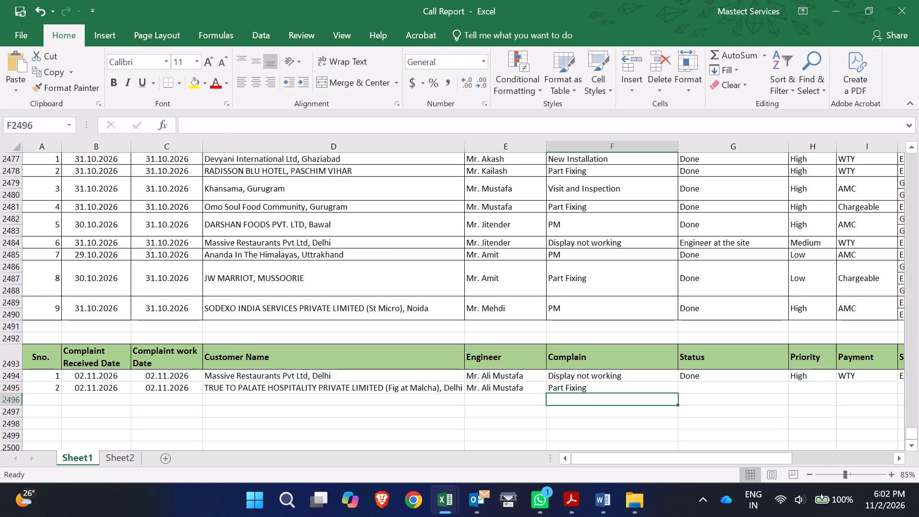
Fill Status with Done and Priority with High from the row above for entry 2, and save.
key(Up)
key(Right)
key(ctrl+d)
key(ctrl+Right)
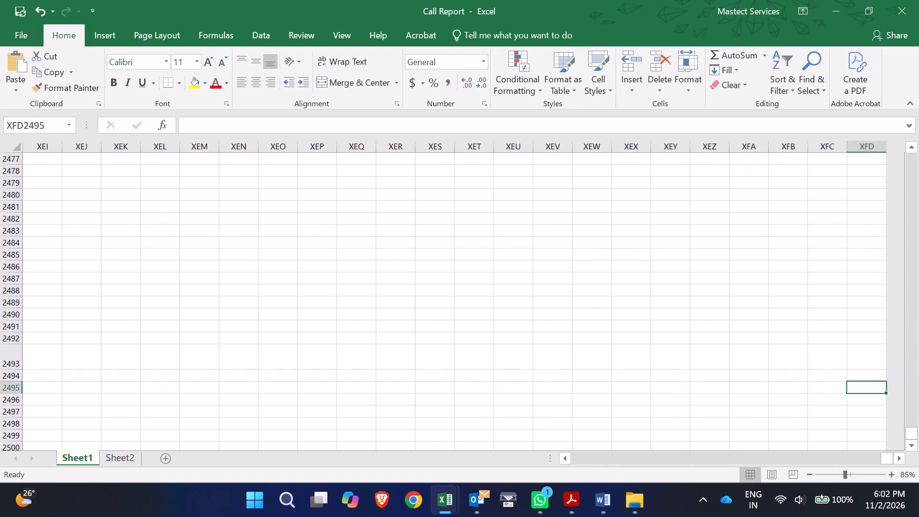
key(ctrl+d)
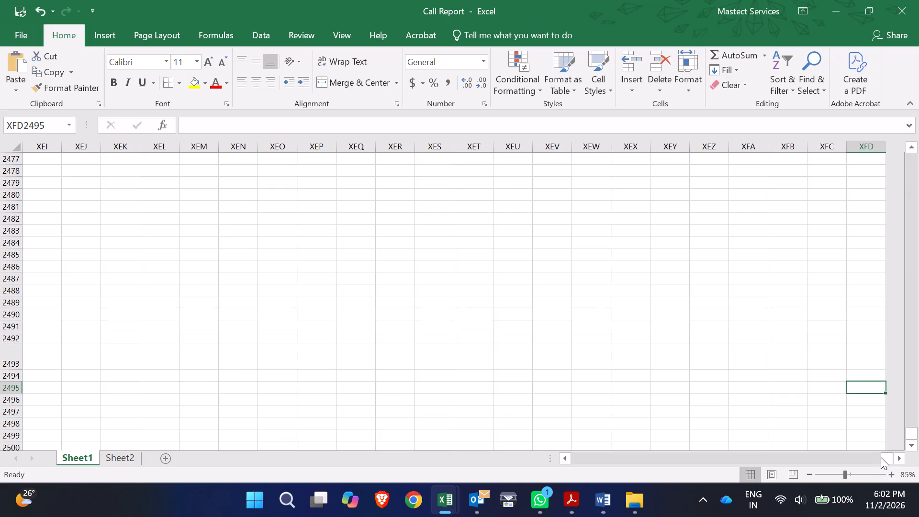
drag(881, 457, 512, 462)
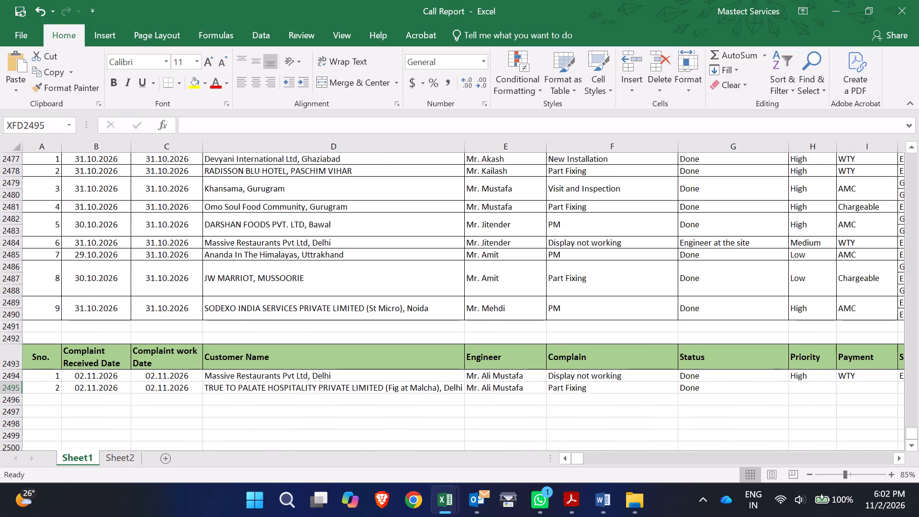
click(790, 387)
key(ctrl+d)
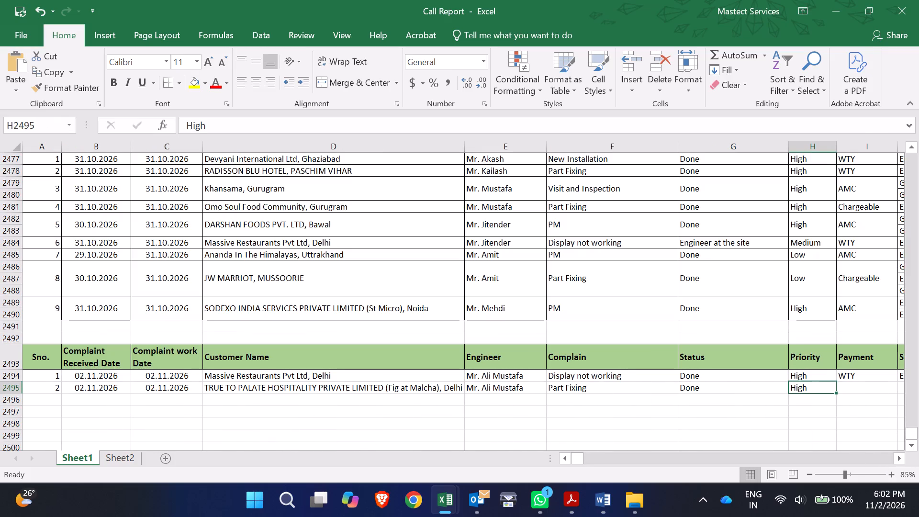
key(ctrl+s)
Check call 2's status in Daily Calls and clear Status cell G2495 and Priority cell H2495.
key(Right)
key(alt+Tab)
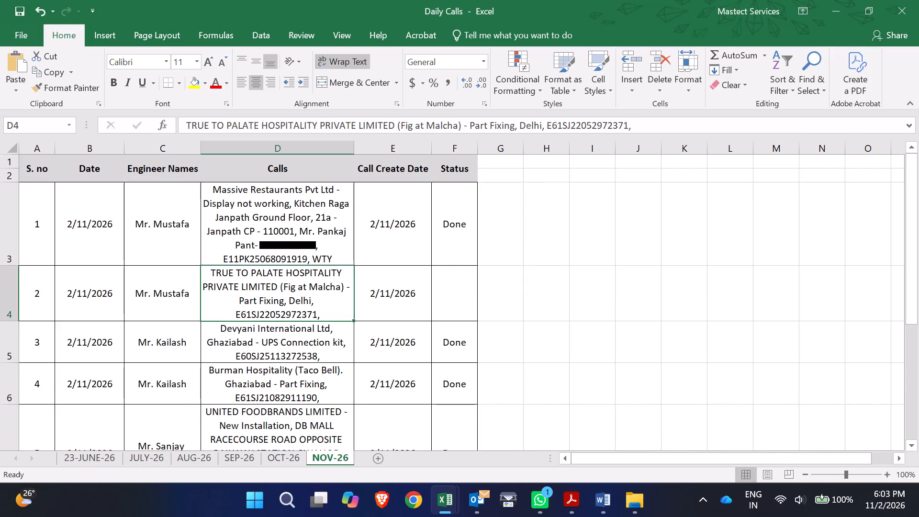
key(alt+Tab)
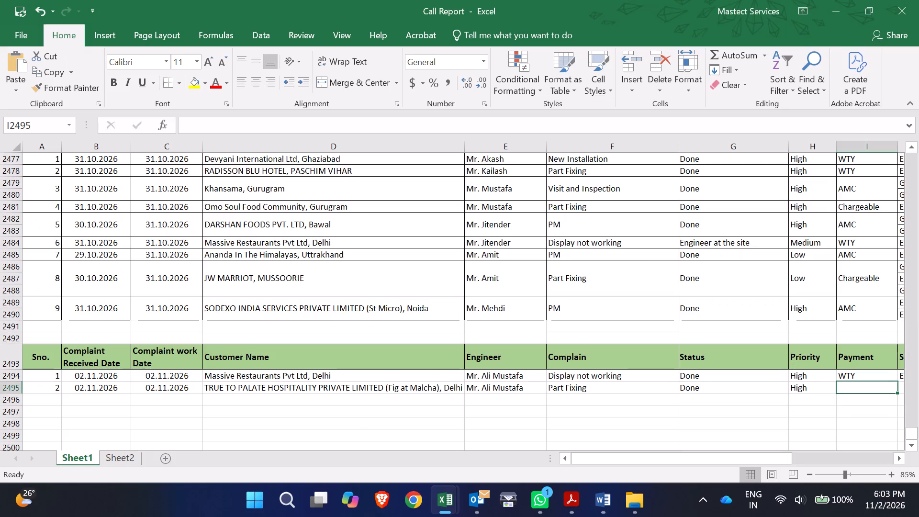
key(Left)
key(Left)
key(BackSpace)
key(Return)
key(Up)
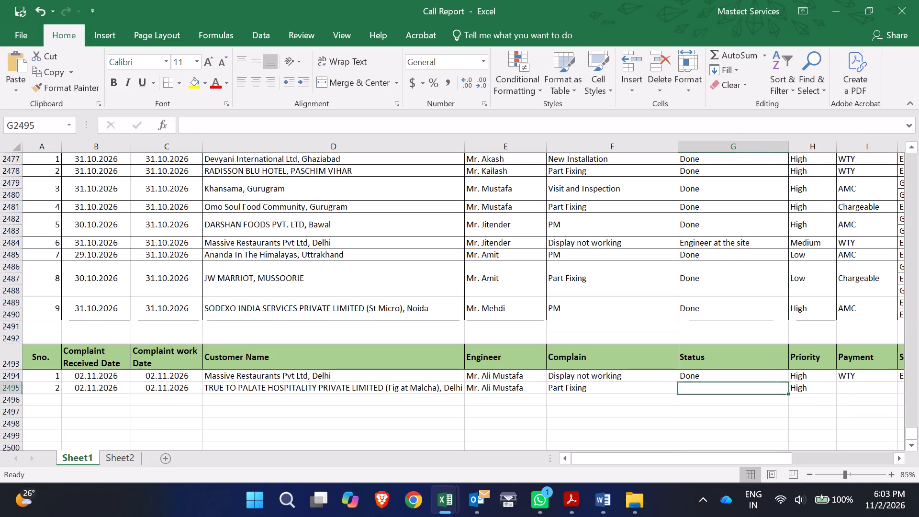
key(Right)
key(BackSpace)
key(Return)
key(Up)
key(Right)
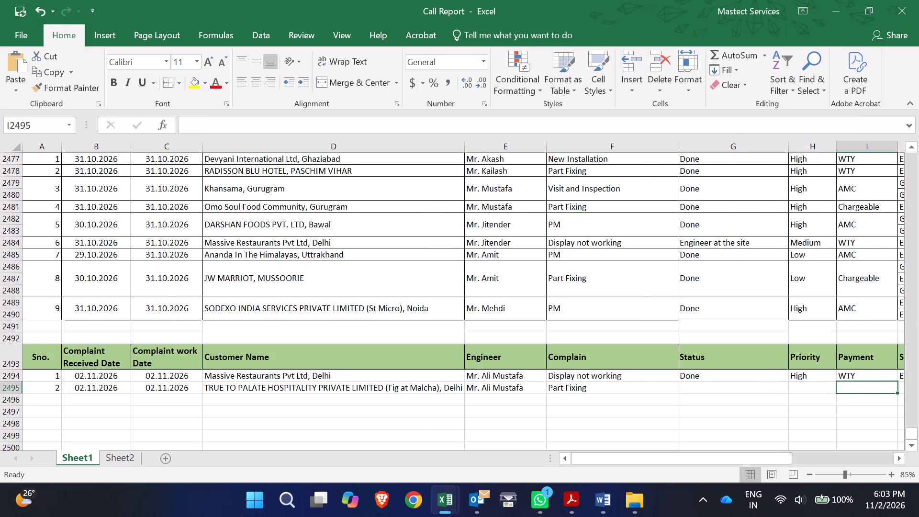
key(Right)
key(ctrl+s)
key(alt+Tab)
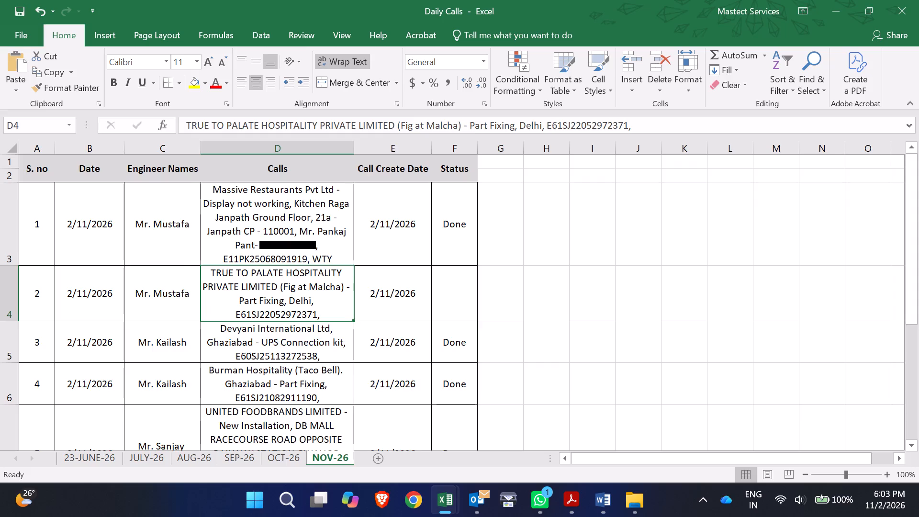
double_click(576, 121)
key(ctrl+c)
key(alt+Tab)
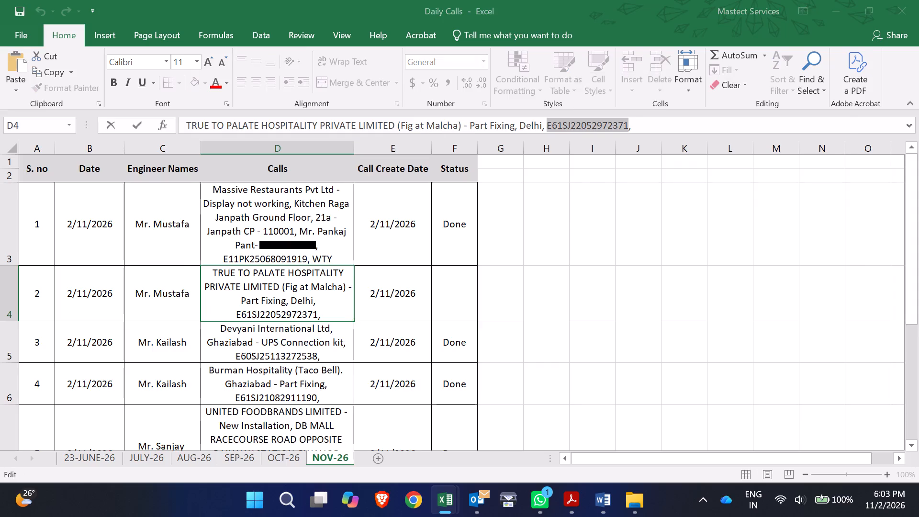
key(ctrl+v)
key(Return)
Number row 2496 as entry 3, fill its received and work dates 02.11.2026 from the row above, and save.
key(Left)
key(Left)
key(Left)
key(Left)
key(Left)
key(Left)
key(Left)
key(Left)
key(Left)
key(Left)
key(Left)
key(Left)
key(Left)
key(Left)
key(Left)
key(Left)
key(Left)
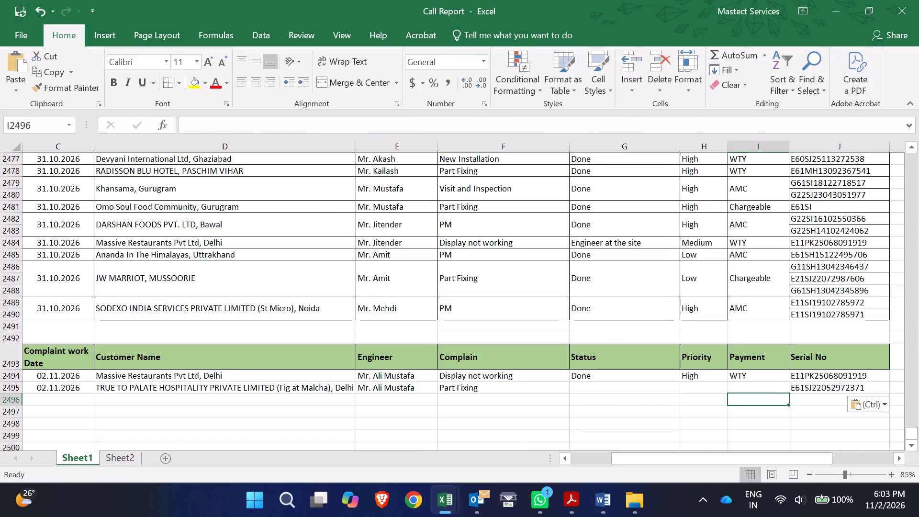
key(Right)
key(Left)
key(3)
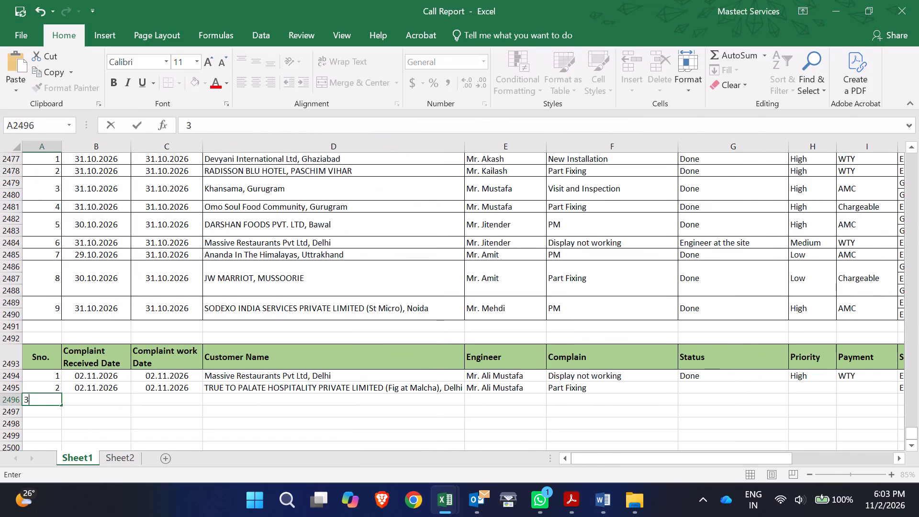
key(Right)
key(shift+Right)
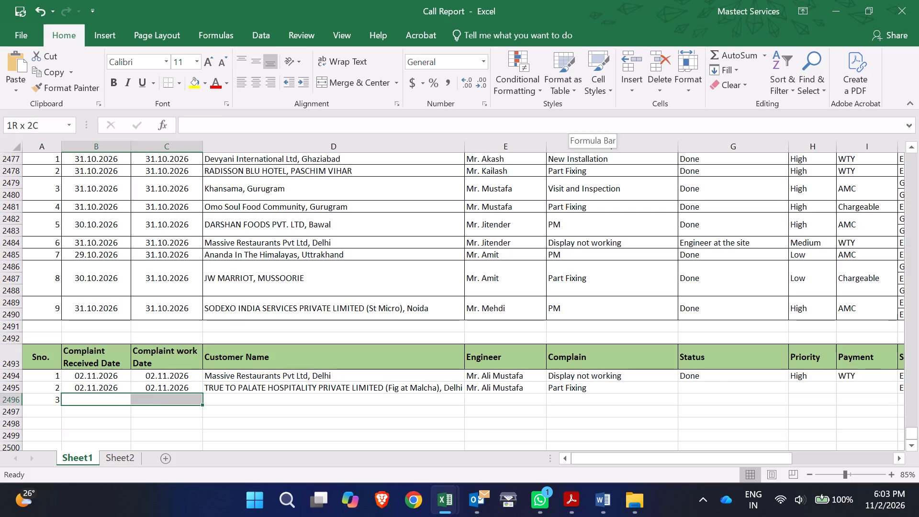
key(ctrl+d)
key(Right)
key(Right)
key(ctrl+s)
Copy Devyani International Ltd, Ghaziabad from call 3 in Daily Calls into Customer Name cell D2496 of Call Report, and save.
key(alt+Tab)
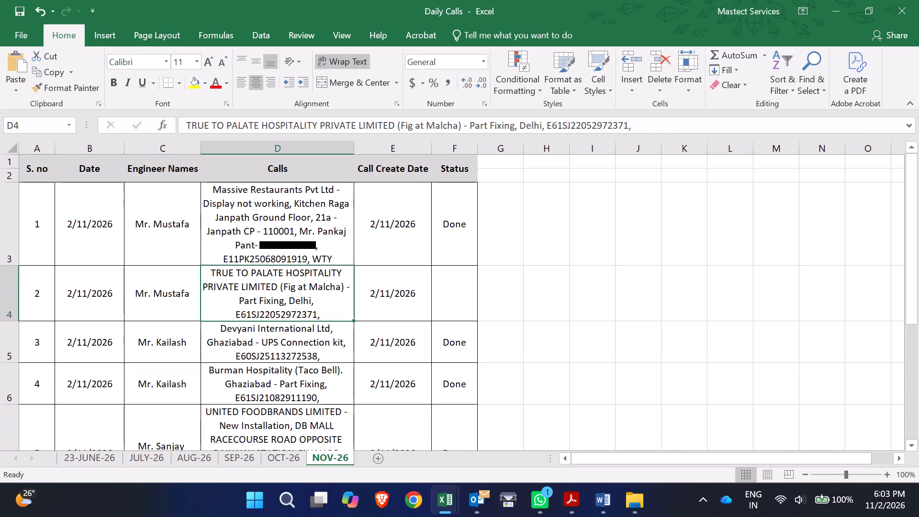
scroll(268, 287, down, 2)
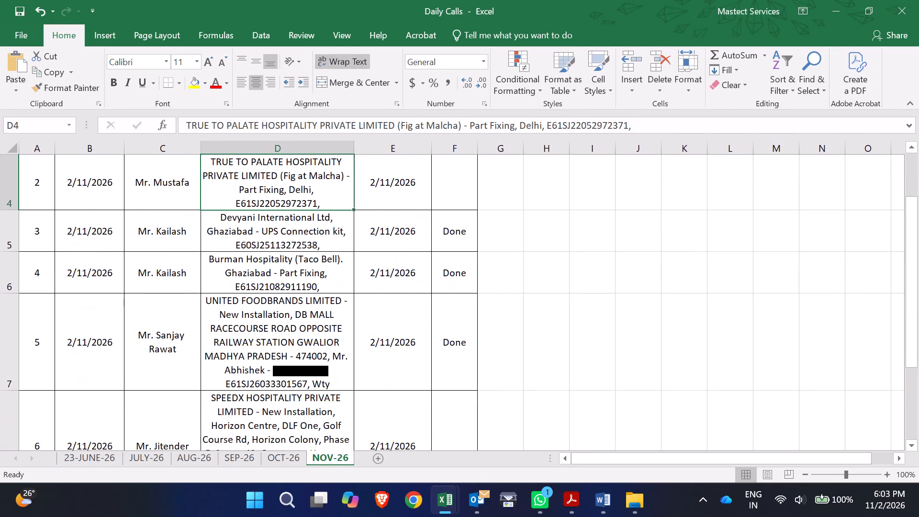
click(236, 222)
click(186, 127)
key(shift+Right)
key(shift+Right)
key(shift+Right)
key(shift+Right)
key(shift+Right)
key(shift+Right)
key(shift+Right)
key(shift+Right)
key(shift+Right)
key(shift+Right)
key(shift+Right)
key(shift+Right)
key(shift+Right)
key(shift+Right)
key(shift+Right)
key(shift+Right)
key(shift+Right)
key(shift+Right)
key(shift+Right)
key(shift+Right)
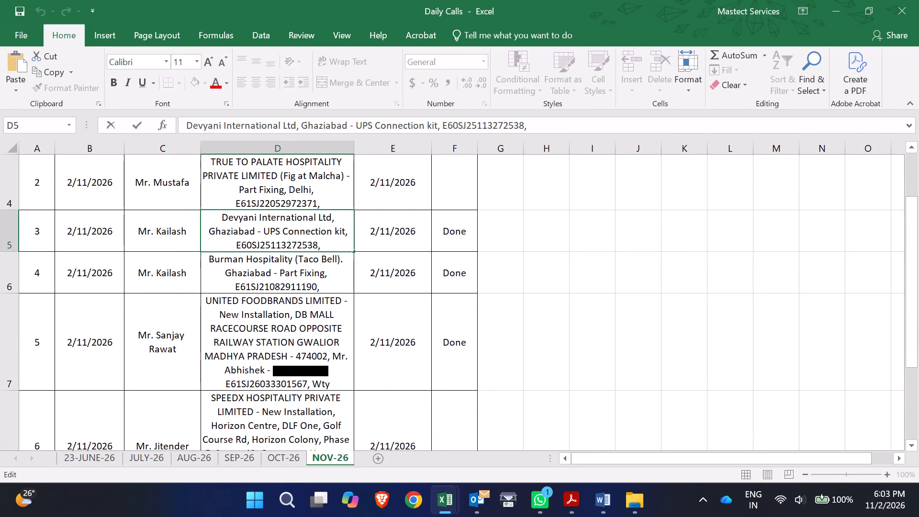
key(shift+Right)
key(shift+Right)
key(shift+Right)
key(shift+Right)
key(shift+Right)
key(shift+Right)
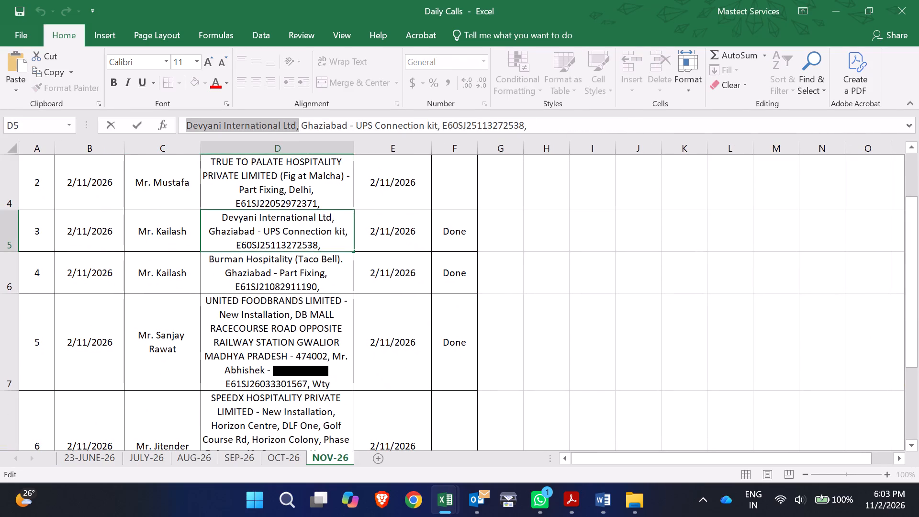
key(shift+Right)
key(shift+Right)
key(shift+Right)
key(shift+Right)
key(shift+Right)
key(shift+Right)
key(shift+Right)
key(shift+Right)
key(shift+Right)
key(shift+Right)
key(ctrl+c)
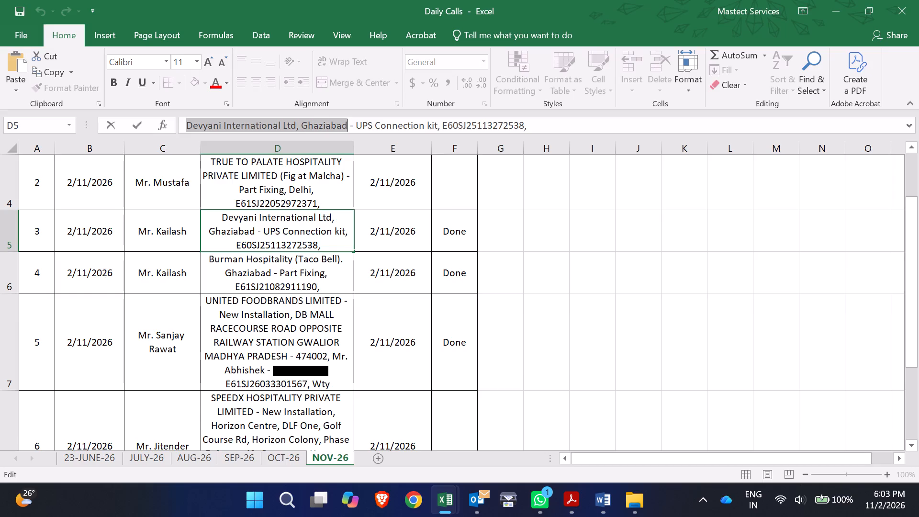
key(alt+Tab)
key(ctrl+v)
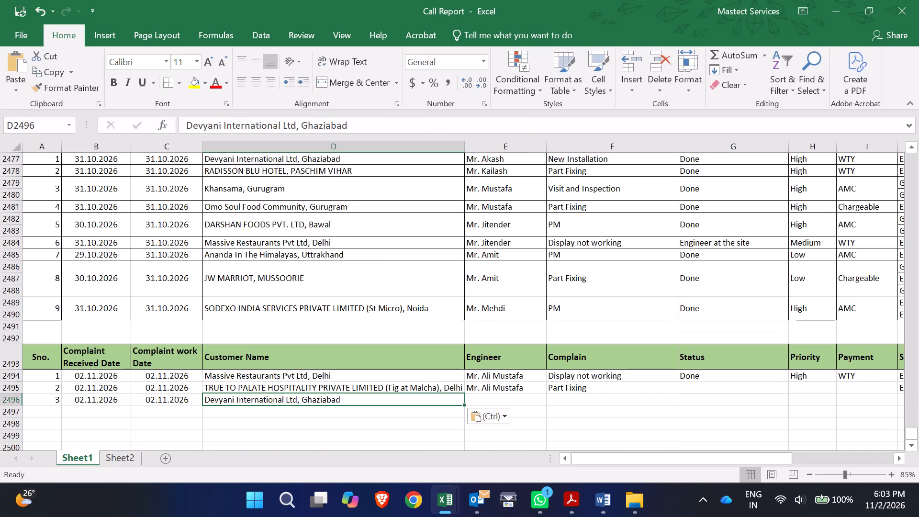
key(ctrl+s)
Save the Daily Calls workbook and check which engineer is assigned to call 3, for Engineer cell E2496 in Call Report.
click(499, 395)
key(alt+Tab)
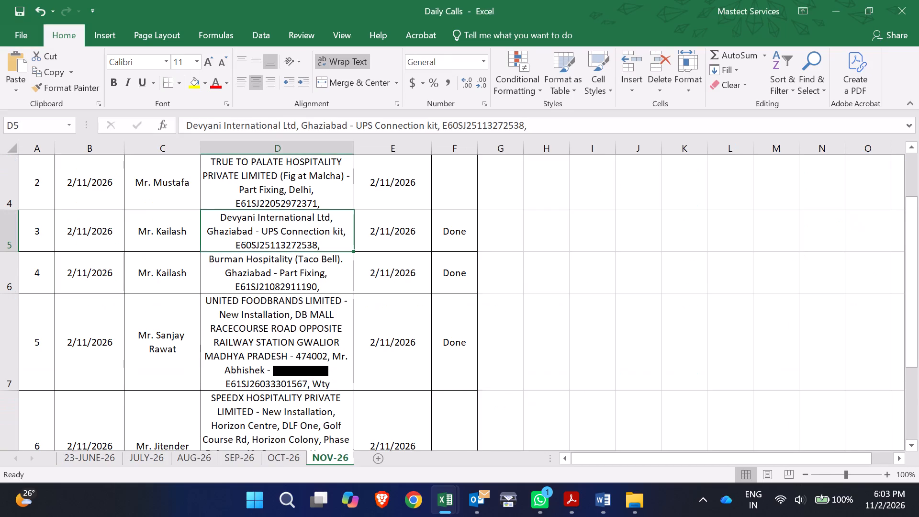
key(ctrl+s)
key(ctrl+s)
click(158, 223)
key(ctrl+s)
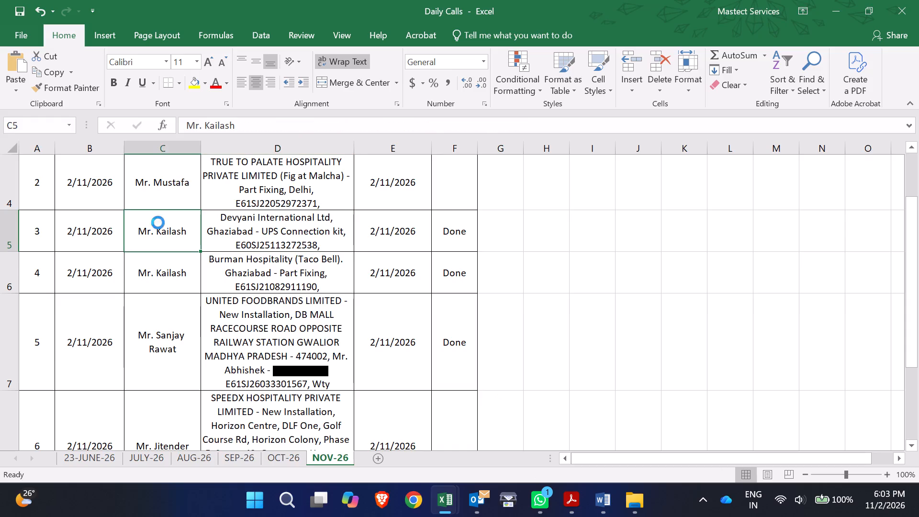
key(Right)
key(Left)
key(alt+Tab)
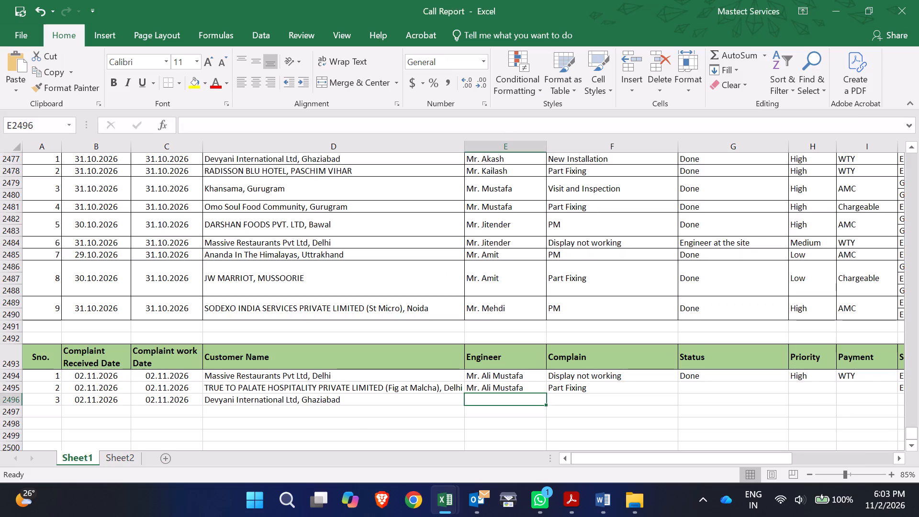
key(alt+Tab)
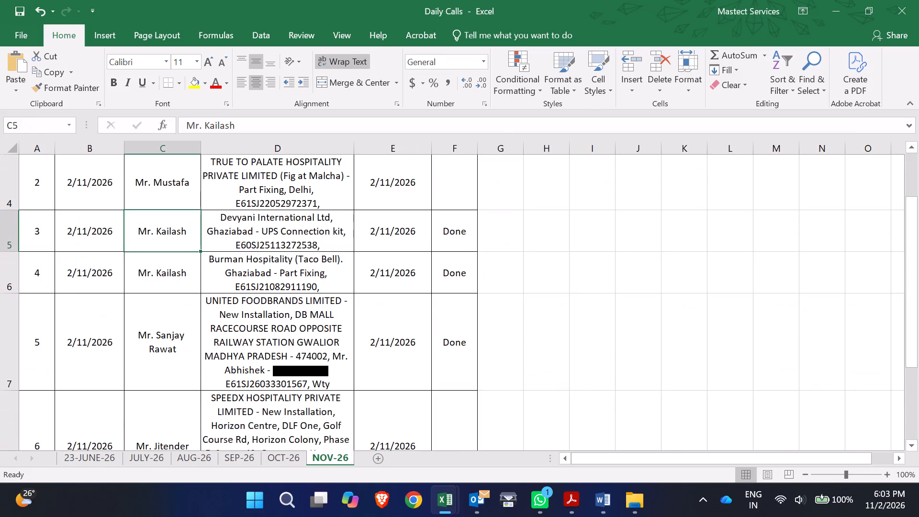
key(alt+Tab)
key(alt+Tab)
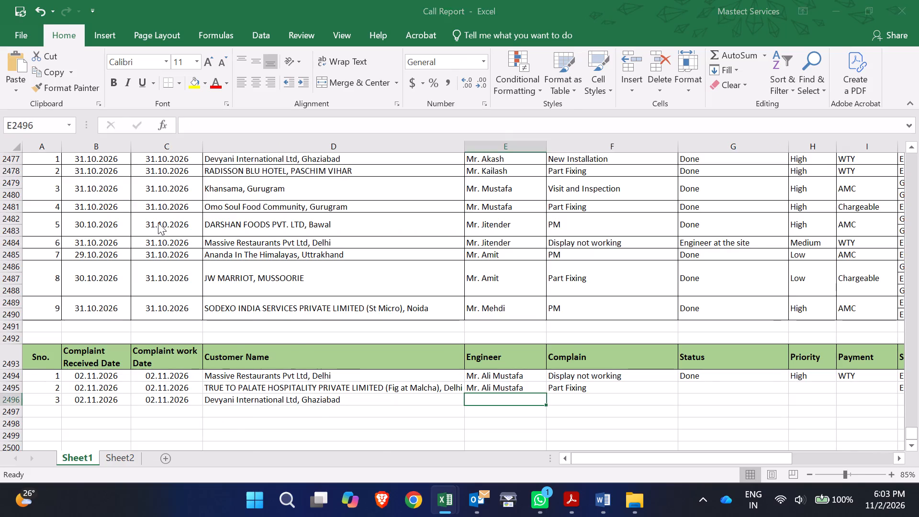
key(alt+Tab)
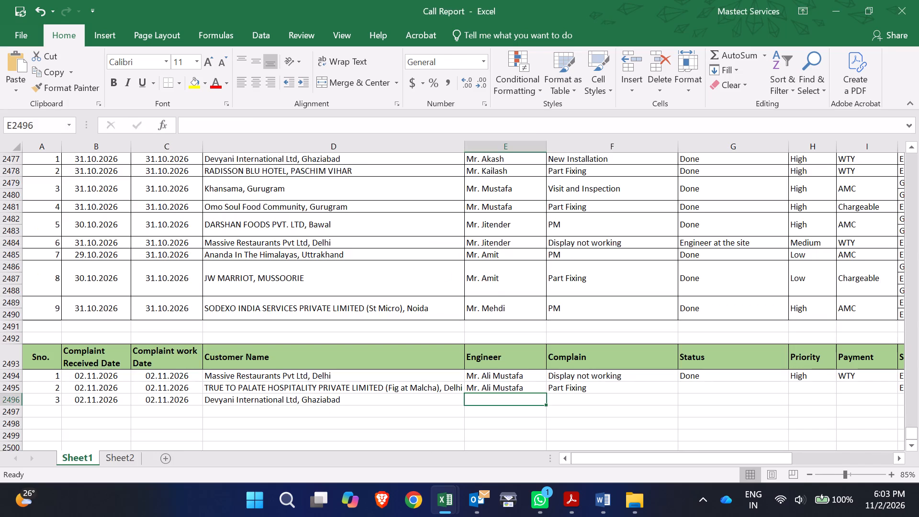
key(alt+Tab)
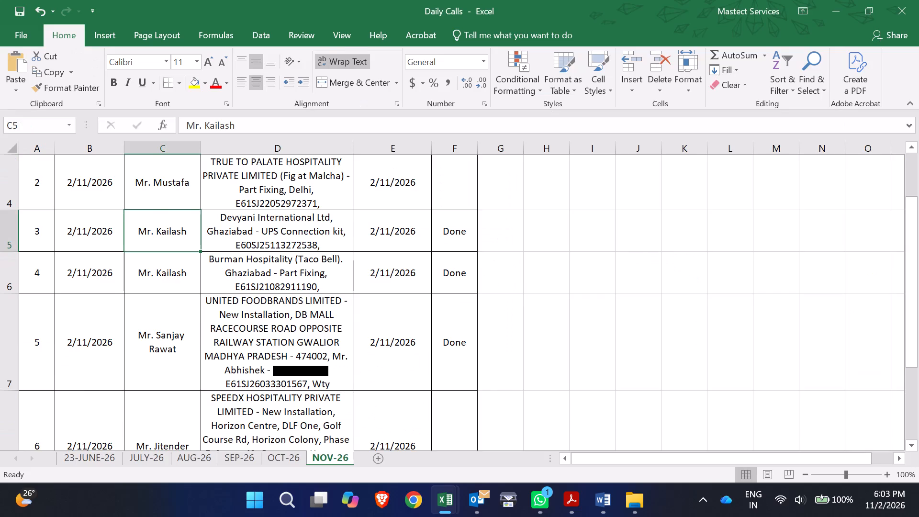
key(alt+Tab)
Fill Engineer cell E2496 from the row above, change the name to Mr. Kailash, and save Call Report.
key(ctrl+d)
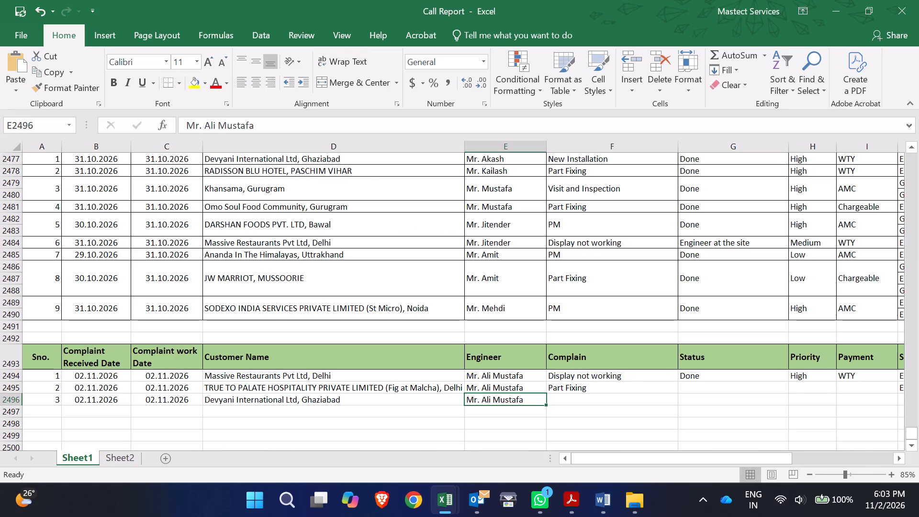
click(323, 124)
key(BackSpace)
key(BackSpace)
key(BackSpace)
key(BackSpace)
key(BackSpace)
key(BackSpace)
key(BackSpace)
key(BackSpace)
key(BackSpace)
key(BackSpace)
key(BackSpace)
key(BackSpace)
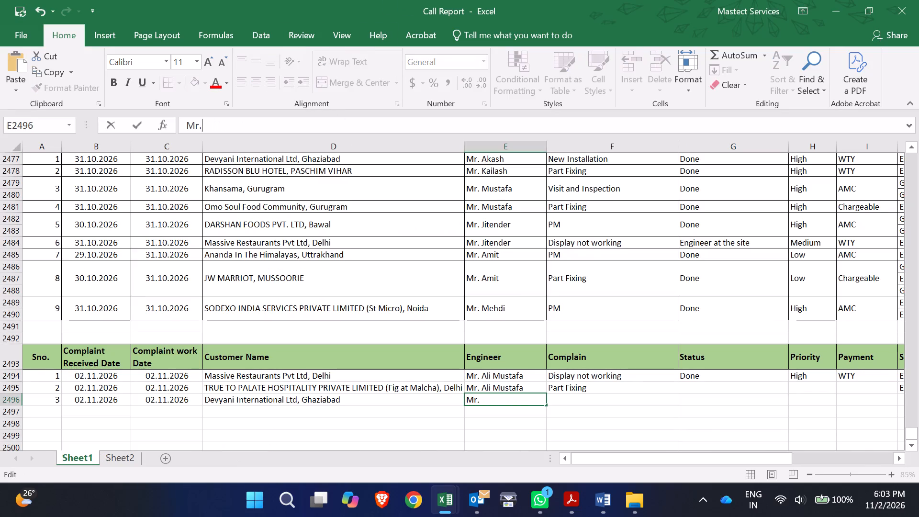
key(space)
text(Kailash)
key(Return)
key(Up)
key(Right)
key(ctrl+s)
Check call 3's complaint in Daily Calls and enter UPS Connection kit in Complain cell F2496 of Call Report.
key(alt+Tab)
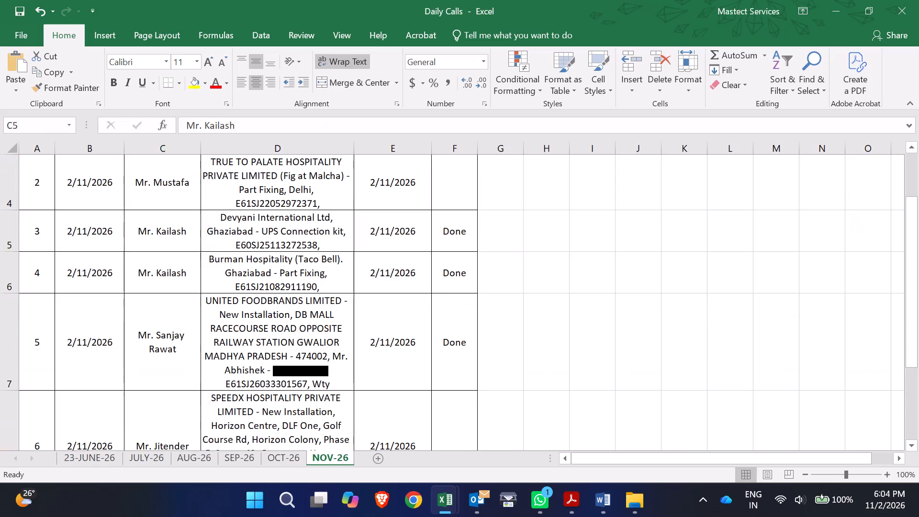
click(311, 229)
key(alt+Tab)
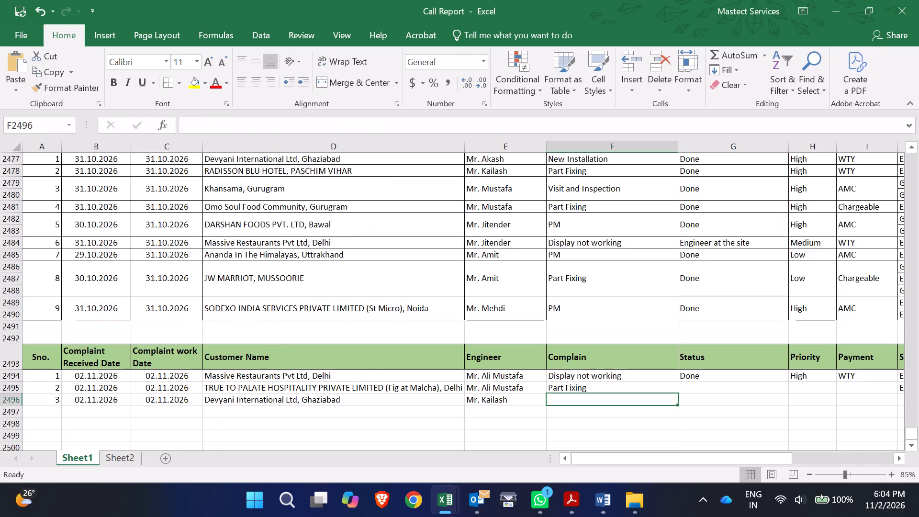
key(alt+Tab)
key(alt+Tab)
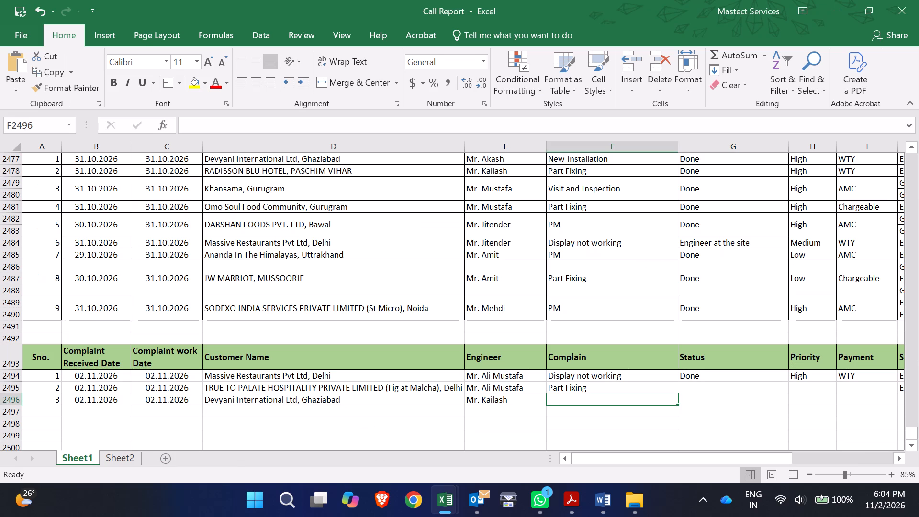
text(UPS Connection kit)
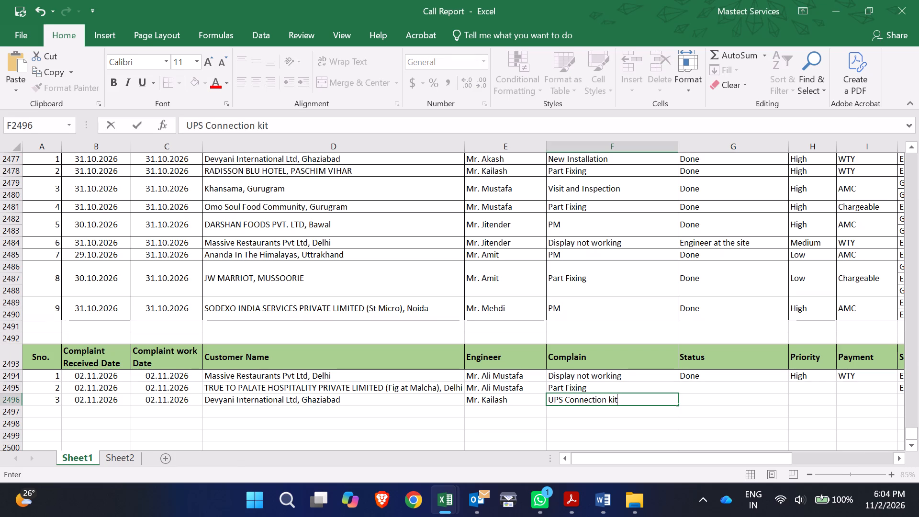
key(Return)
Check call 3's status in Daily Calls and enter Done in Status cell G2496 of Call Report.
key(Up)
key(Right)
key(alt+Tab)
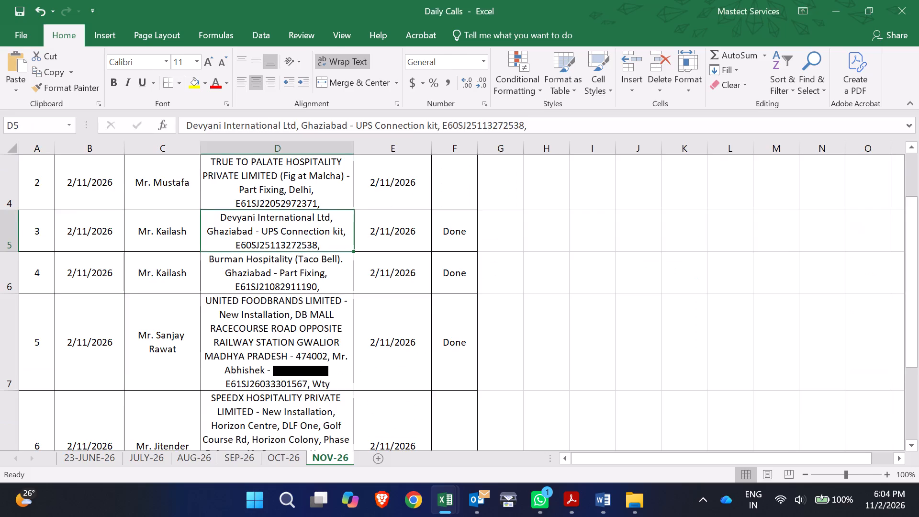
key(alt+Tab)
key(shift+d)
key(Return)
key(Up)
key(Right)
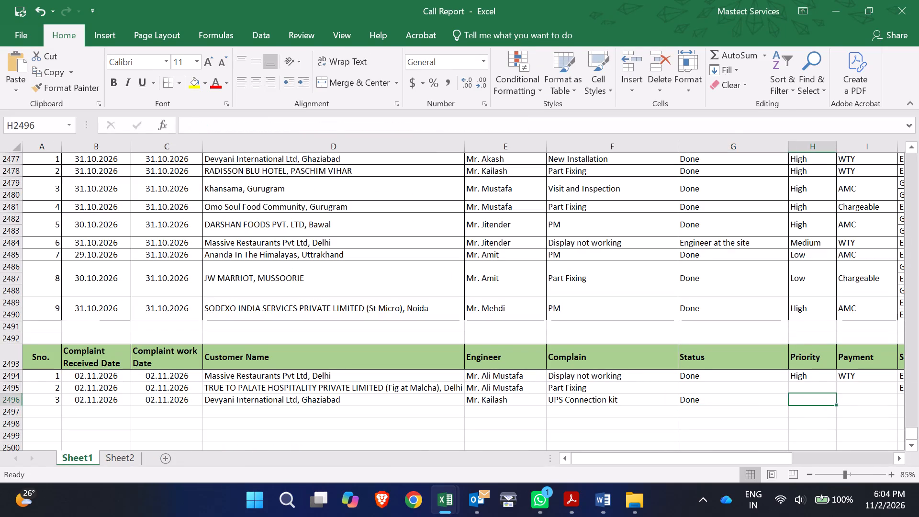
Enter High in Priority cell H2496 of Call Report and save the workbook.
key(shift+h)
key(Return)
key(Up)
key(Right)
key(ctrl+s)
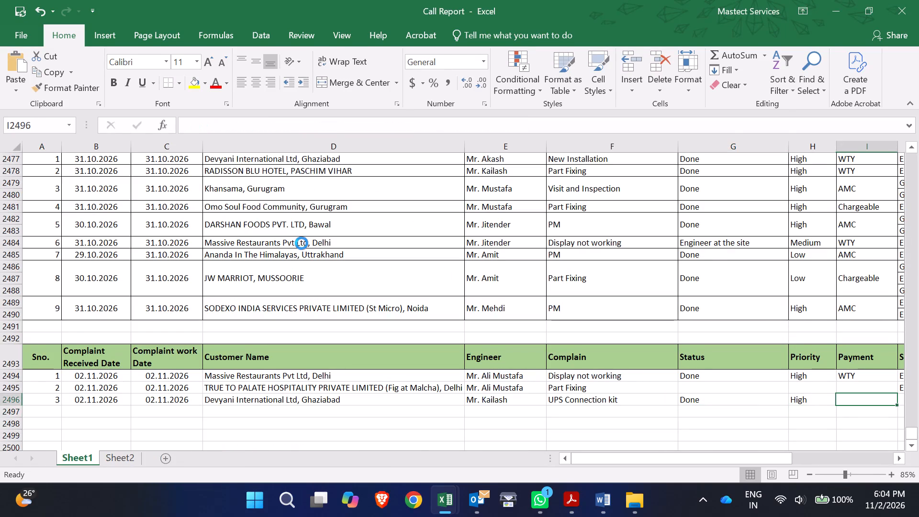
key(alt+Tab)
key(alt+Tab)
key(Right)
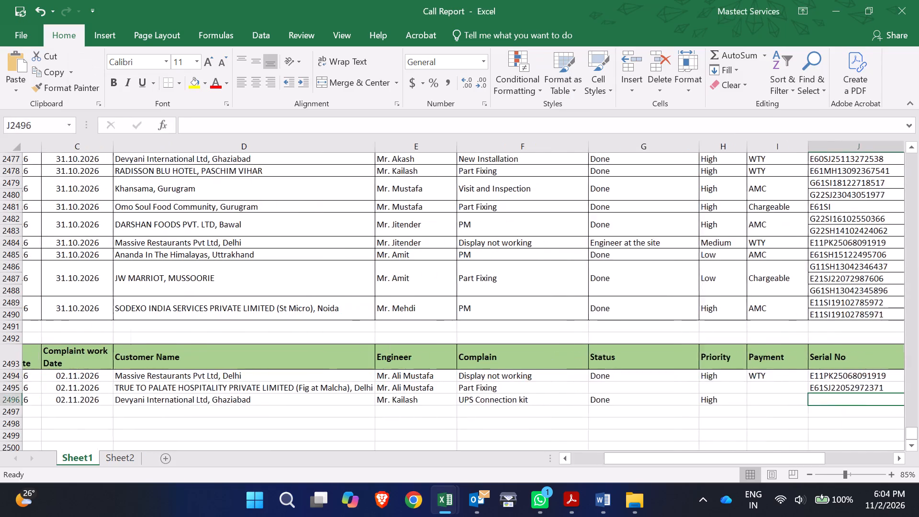
key(alt+Tab)
double_click(298, 249)
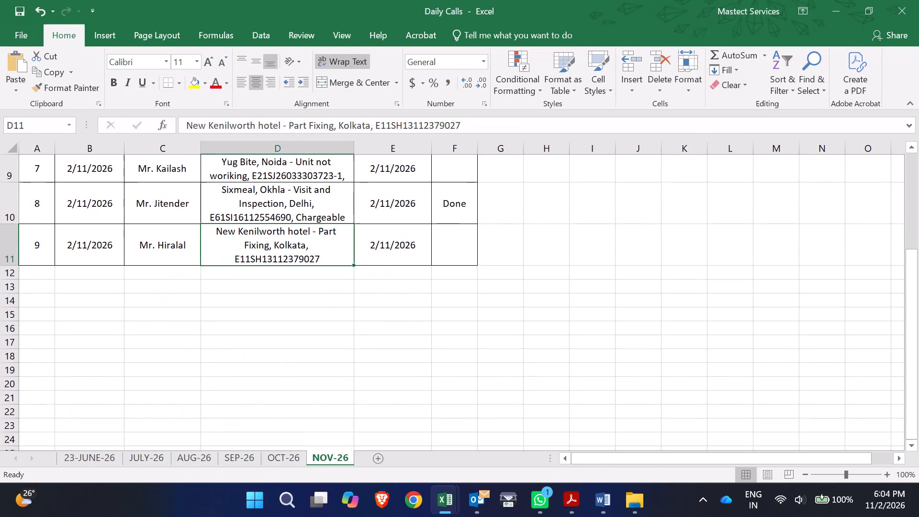
scroll(298, 250, up, 7)
scroll(298, 250, down, 1)
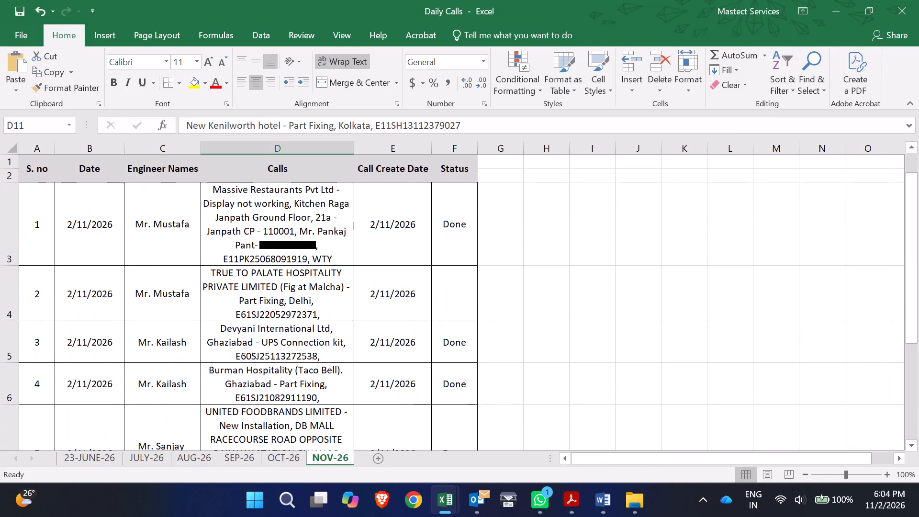
click(273, 335)
triple_click(274, 357)
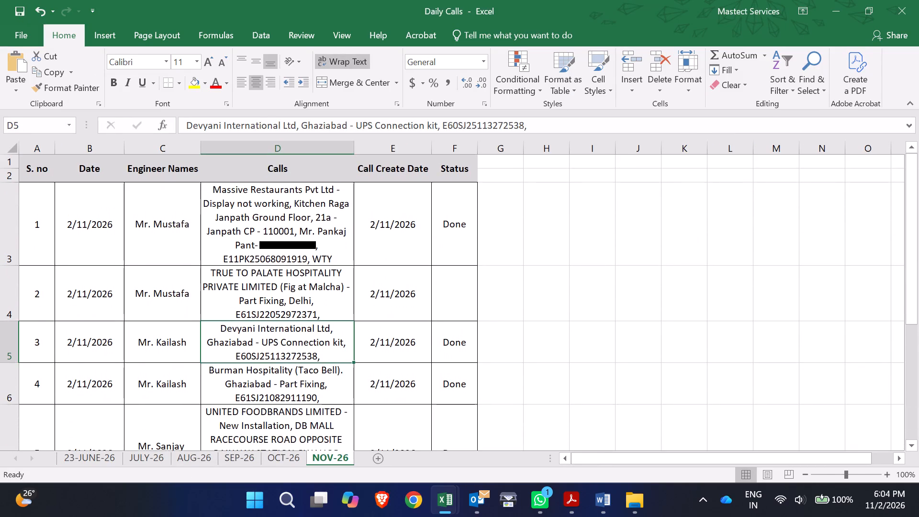
click(274, 357)
key(ctrl+c)
key(alt+Tab)
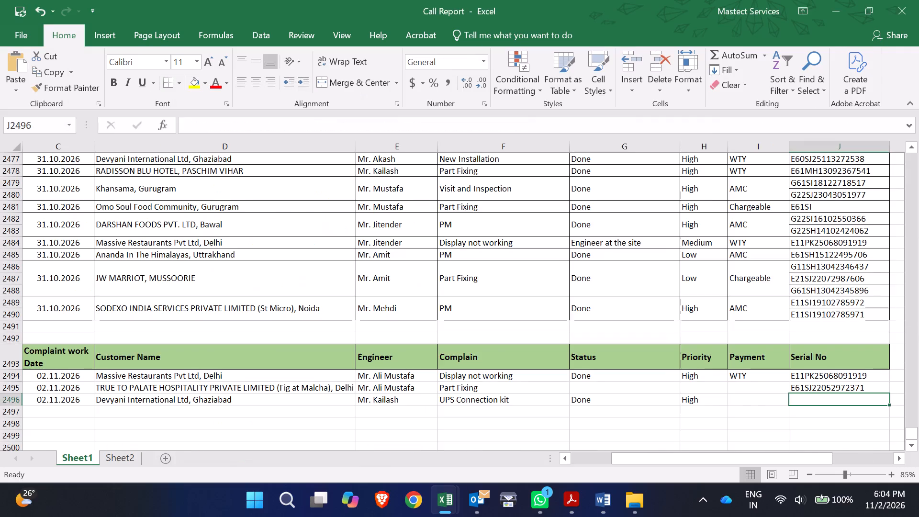
key(ctrl+v)
key(Return)
Number row 2497 as entry 4, fill its received and work dates 02.11.2026 from the row above, and save.
key(Left)
key(Left)
key(Left)
key(Left)
key(Left)
key(Left)
key(Left)
key(Left)
key(Left)
key(Left)
key(Left)
key(Left)
key(Left)
key(Left)
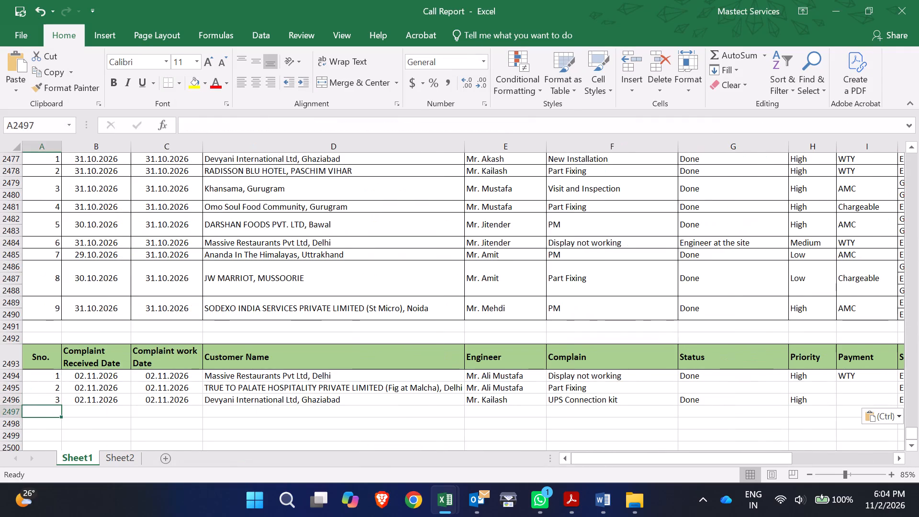
key(4)
key(Return)
key(Up)
key(Right)
key(shift+Right)
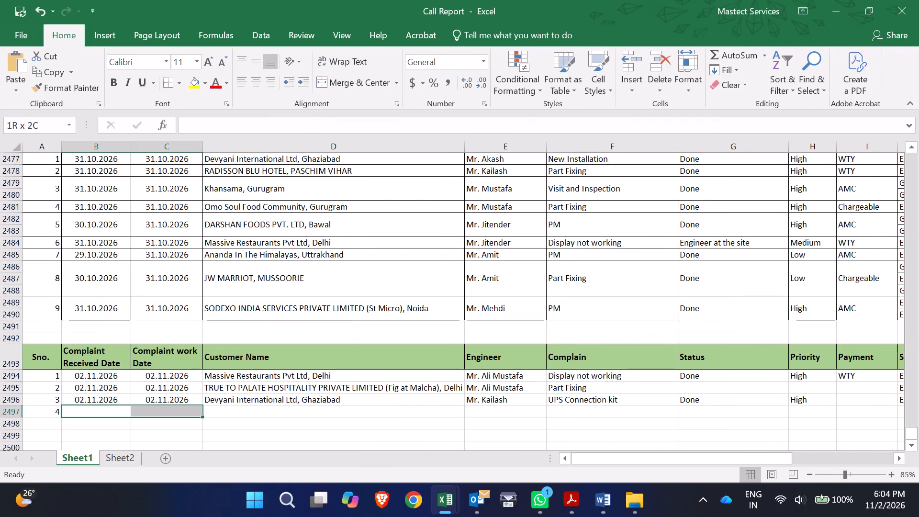
key(ctrl+d)
key(Right)
key(Right)
key(ctrl+s)
Copy the customer name and city, Burman Hospitality (Taco Bell). Ghaziabad, from call 4 in Daily Calls and return to Call Report.
key(alt+Tab)
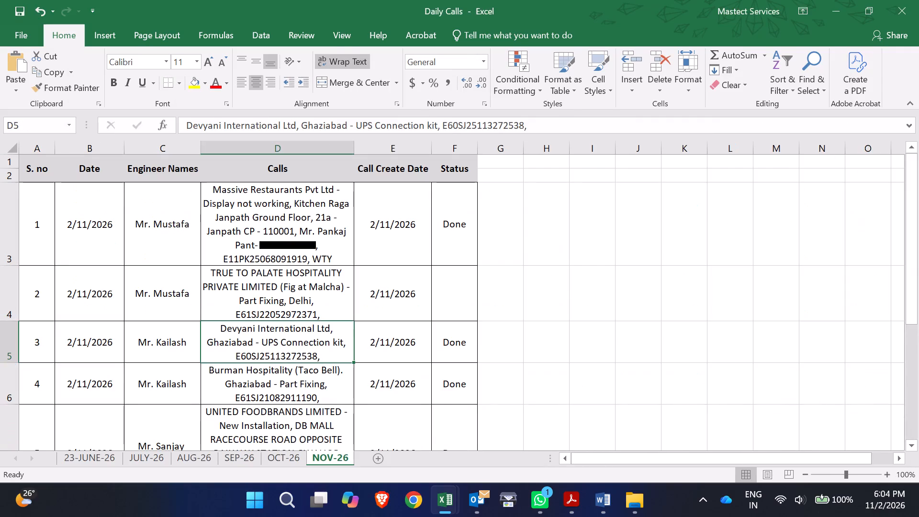
click(279, 373)
click(182, 119)
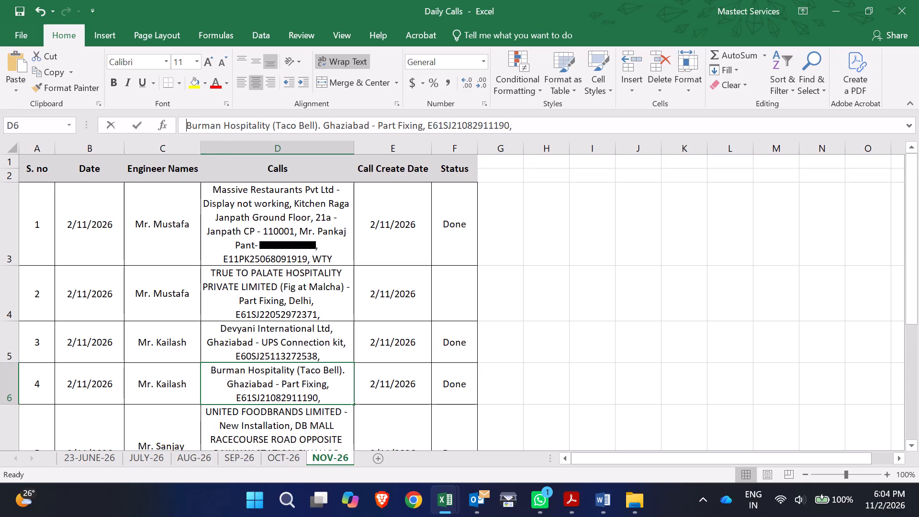
key(shift+Right)
key(shift+Right)
key(shift+Right)
key(shift+Right)
key(shift+Right)
key(shift+Right)
key(shift+Right)
key(shift+Right)
key(shift+Right)
key(shift+Right)
key(shift+Right)
key(shift+Right)
key(shift+Right)
key(shift+Right)
key(shift+Right)
key(shift+Right)
key(shift+Right)
key(shift+Right)
key(shift+Right)
key(shift+Right)
key(shift+Right)
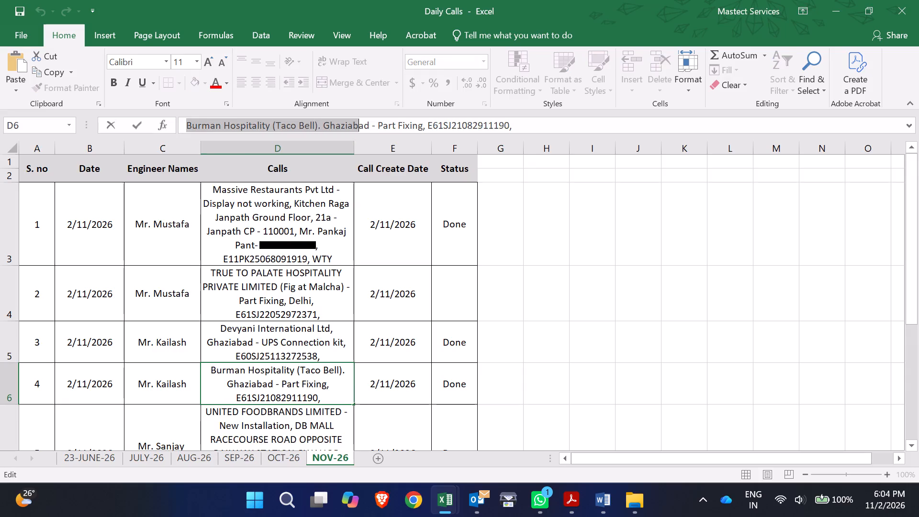
key(shift+Right)
key(shift+Right)
key(shift+Left)
key(ctrl+c)
key(alt+Tab)
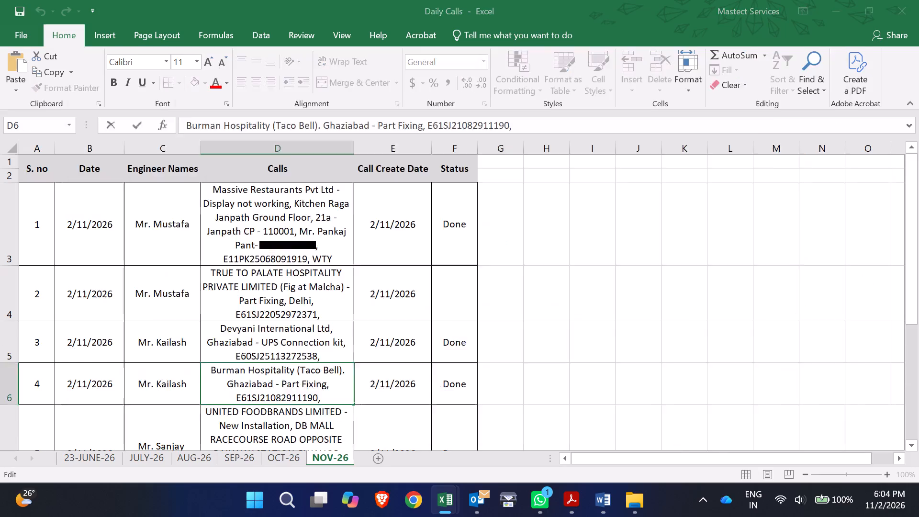
Paste the customer into D2497 of Call Report, correct it to Burman Hospitality (Taco Bell), Ghaziabad with a comma, and save.
key(ctrl+v)
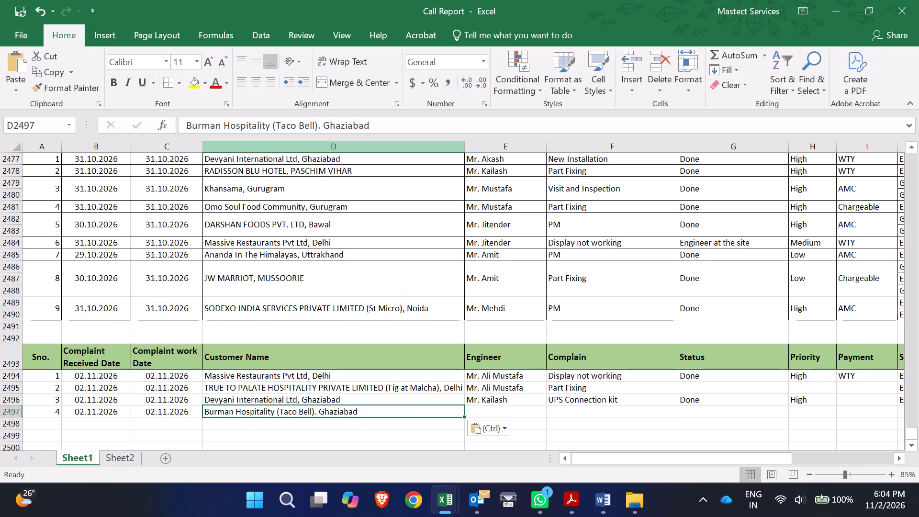
click(324, 127)
key(BackSpace)
key(BackSpace)
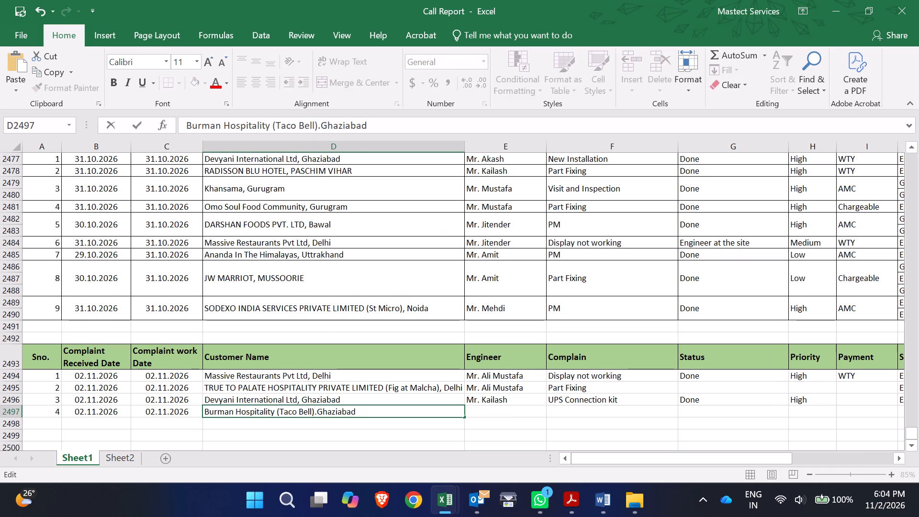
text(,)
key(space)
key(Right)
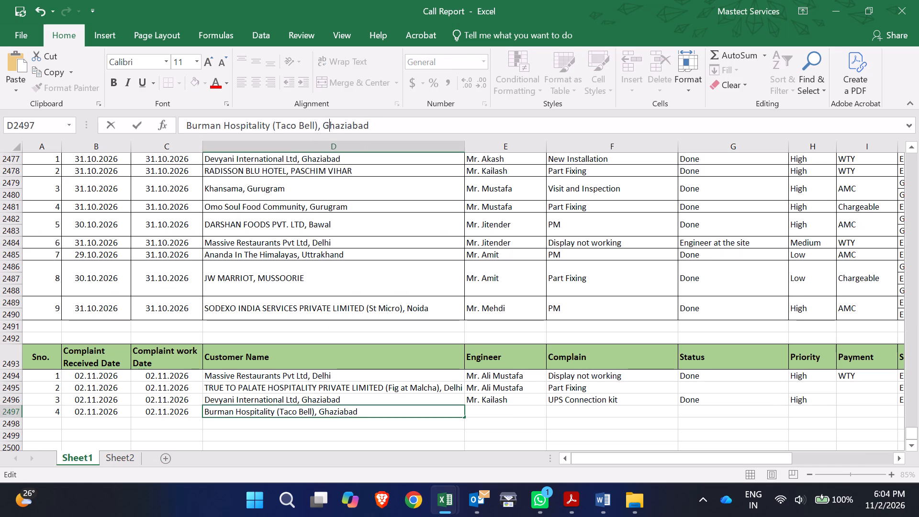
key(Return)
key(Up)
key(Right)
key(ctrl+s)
Check call 4's engineer in Daily Calls, enter Mr. Kailash in Engineer cell E2497 of Call Report, and save.
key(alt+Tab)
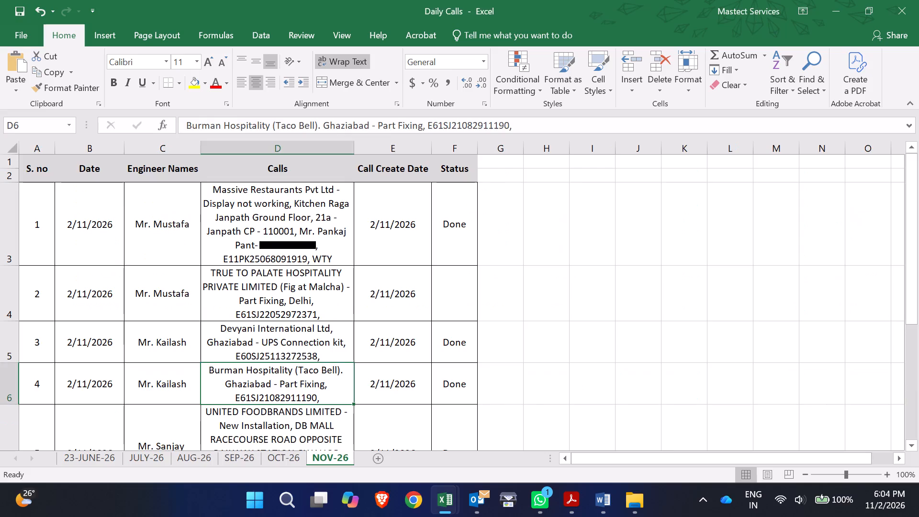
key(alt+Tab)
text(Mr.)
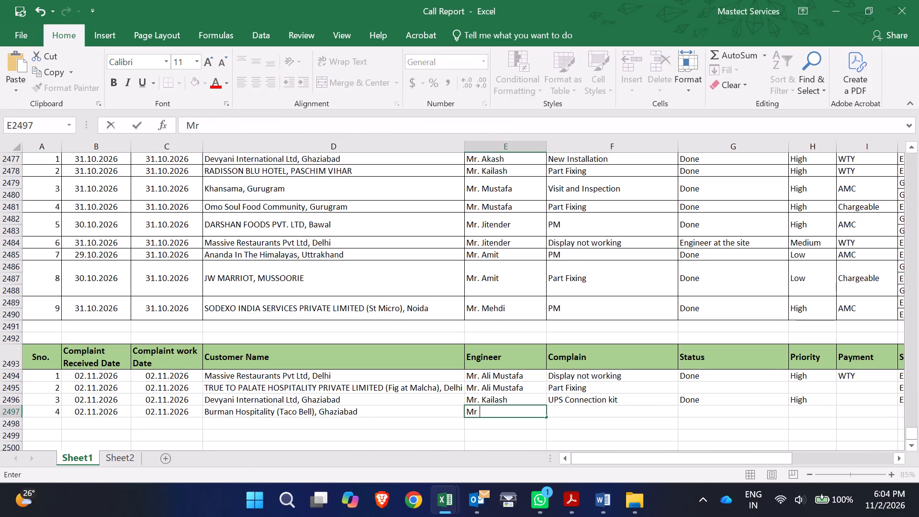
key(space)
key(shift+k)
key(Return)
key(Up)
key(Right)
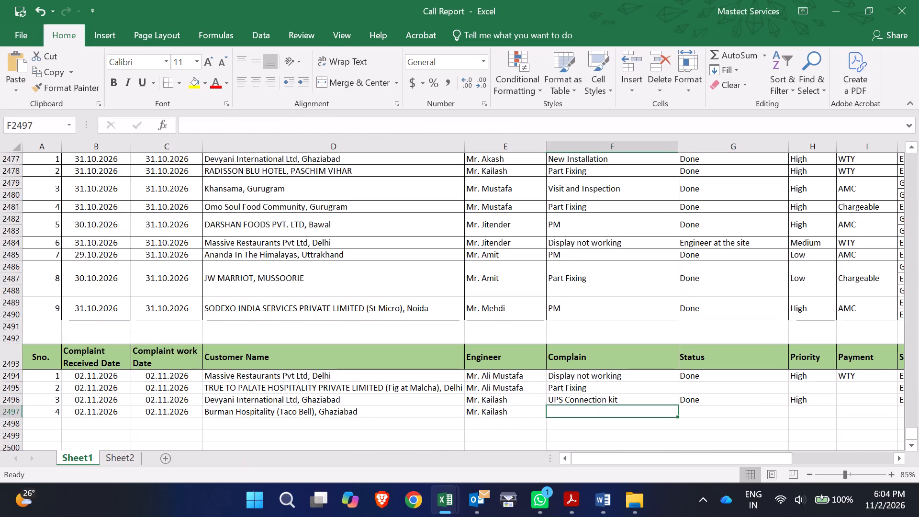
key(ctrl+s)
Check call 4's complaint in Daily Calls and enter Part Fixing in Complain cell F2497 of Call Report.
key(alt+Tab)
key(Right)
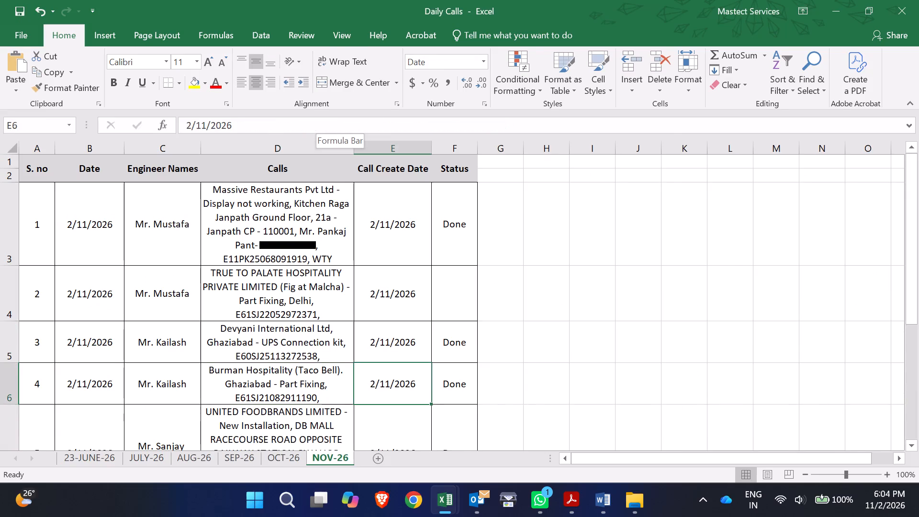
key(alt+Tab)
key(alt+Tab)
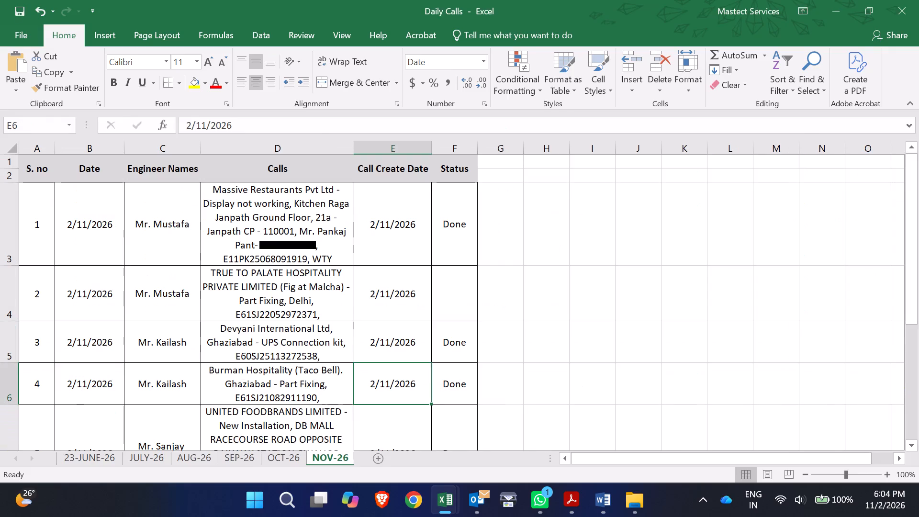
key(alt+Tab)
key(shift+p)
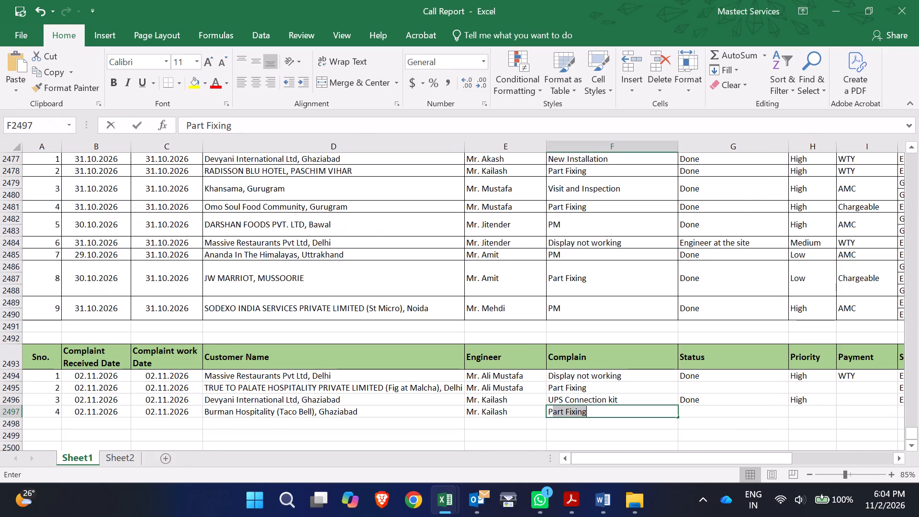
Complete row 2497 with complaint Part Fixing plus status Done and priority High filled from the row above, and save.
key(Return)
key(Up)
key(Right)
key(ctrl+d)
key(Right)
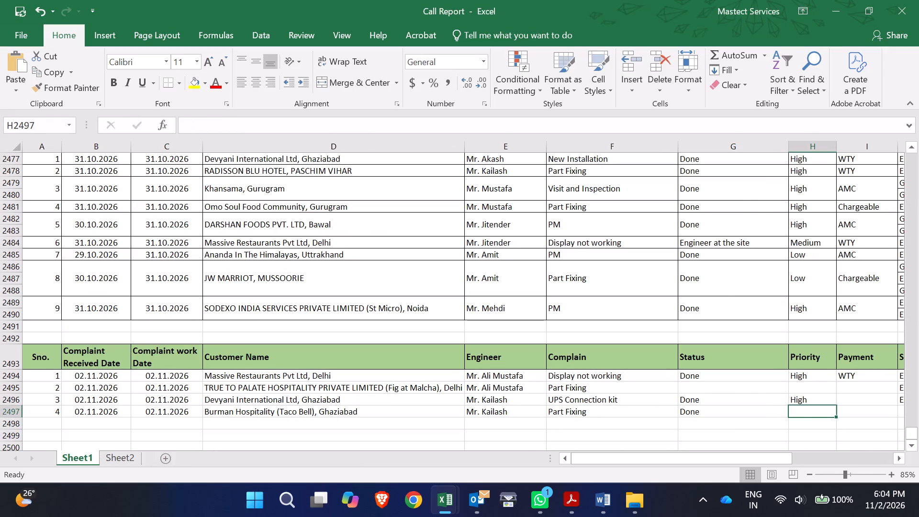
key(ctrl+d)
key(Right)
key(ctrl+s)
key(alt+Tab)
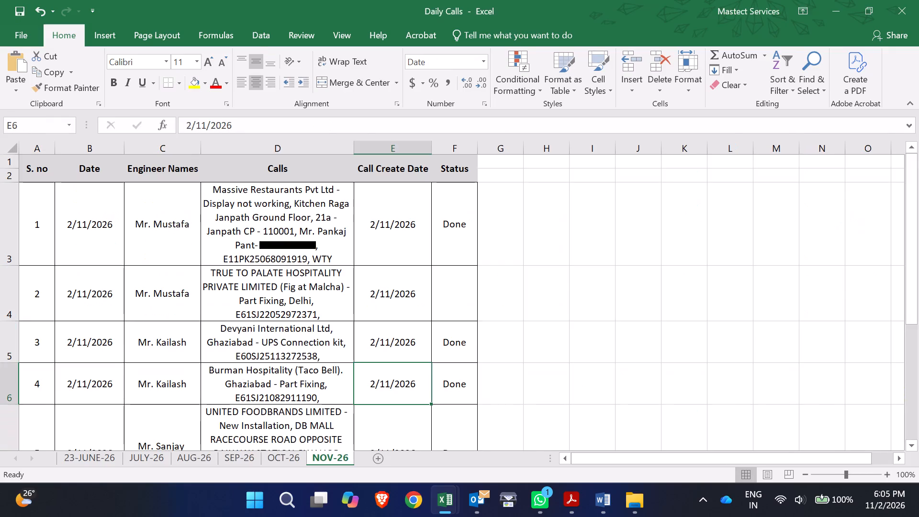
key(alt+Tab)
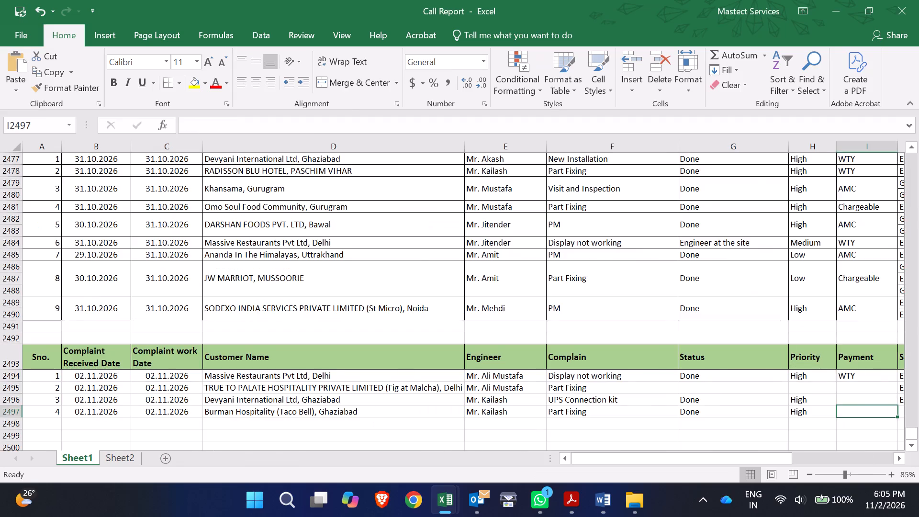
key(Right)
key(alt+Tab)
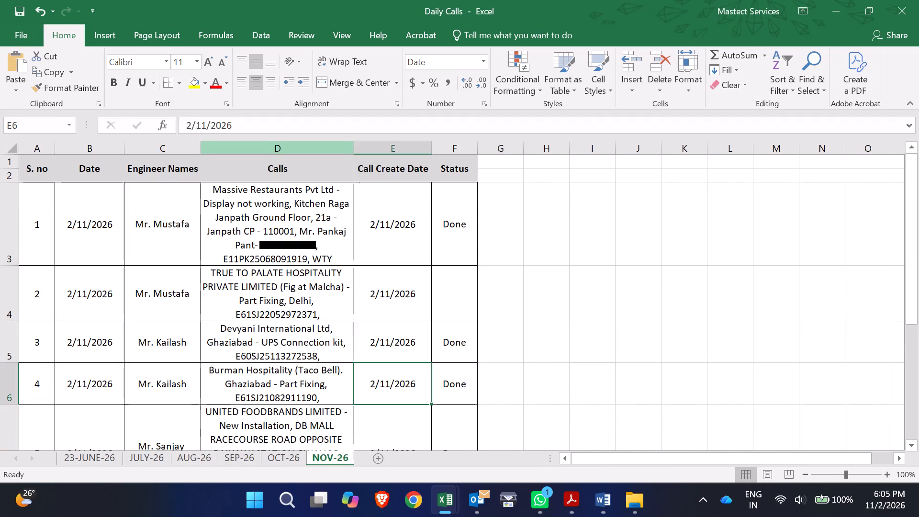
triple_click(273, 400)
click(273, 400)
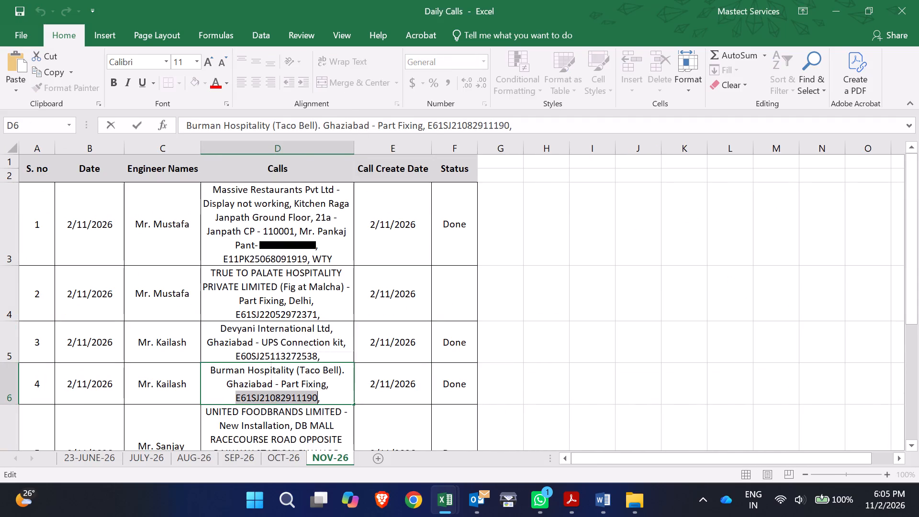
key(ctrl+c)
key(alt+Tab)
key(ctrl+v)
key(Return)
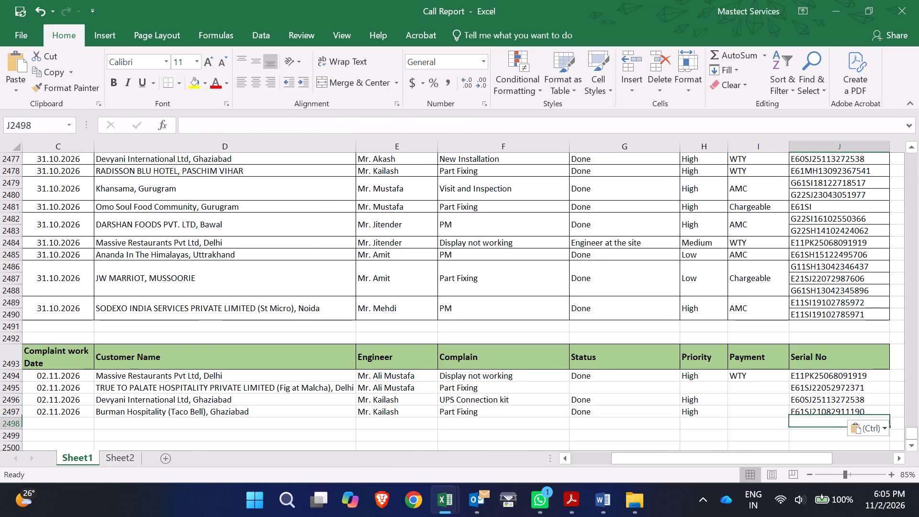
Number row 2498 as entry 5, fill its received and work dates 02.11.2026 from the row above, and save.
key(Left)
key(Left)
key(Left)
key(Left)
key(Left)
key(Left)
key(Left)
key(Left)
key(Left)
key(Left)
key(Left)
key(Left)
key(Left)
key(Left)
key(Left)
key(Left)
key(Left)
key(Left)
key(Left)
key(Left)
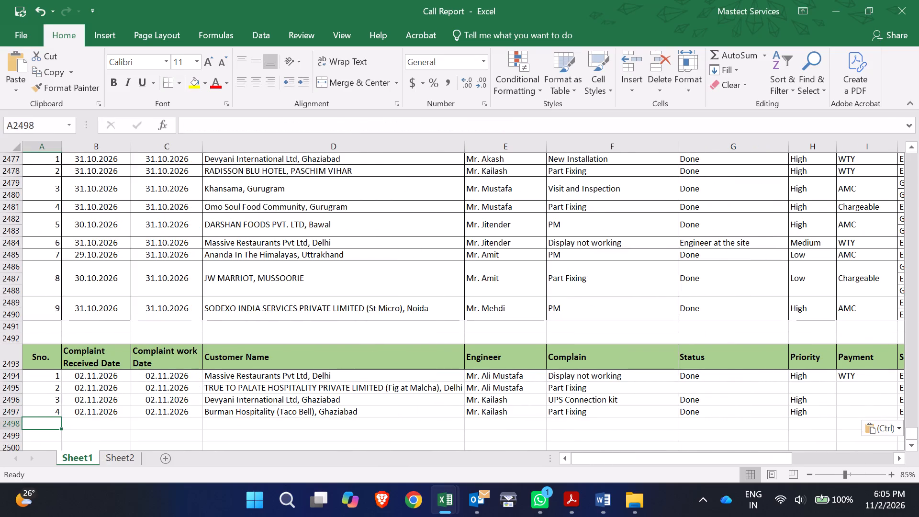
key(5)
key(Return)
key(Up)
key(Right)
key(shift+Right)
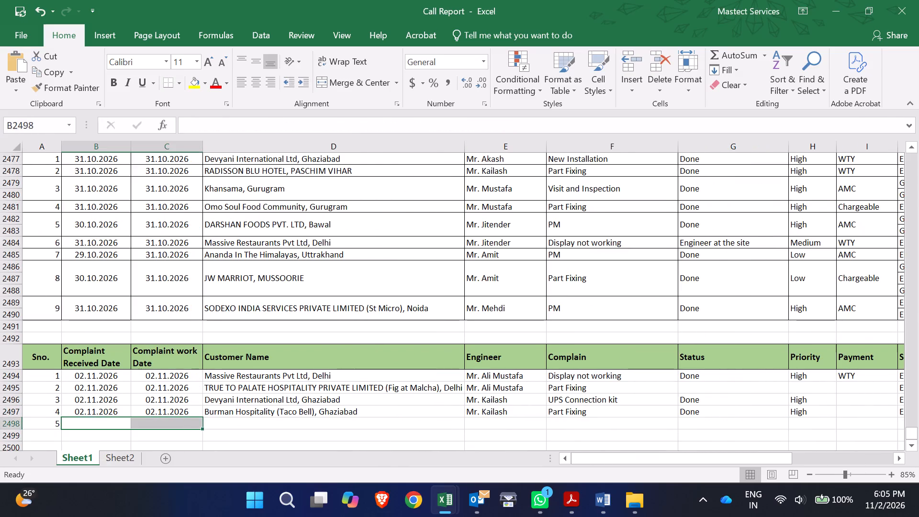
key(ctrl+d)
key(Right)
key(Right)
key(ctrl+s)
Copy the customer name UNITED FOODBRANDS LIMITED from call 5 in Daily Calls into Customer Name cell D2498 of Call Report.
key(alt+Tab)
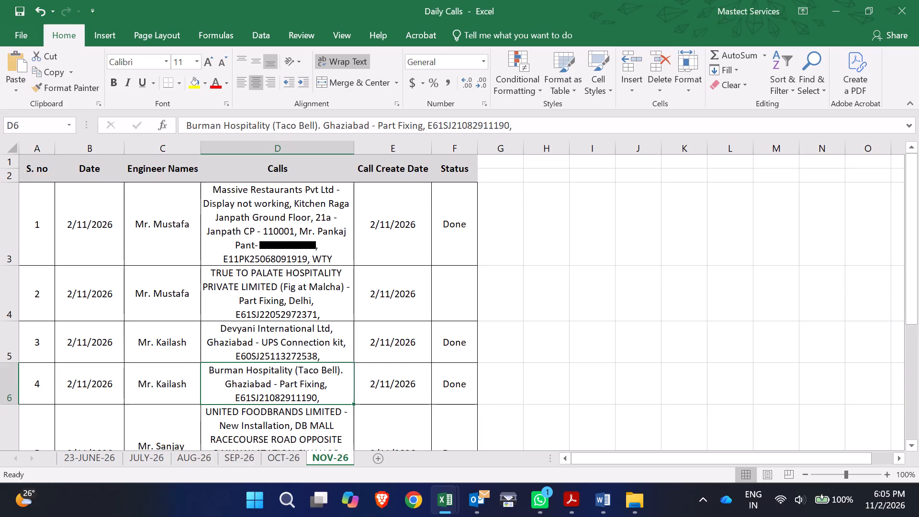
scroll(262, 400, down, 3)
click(269, 278)
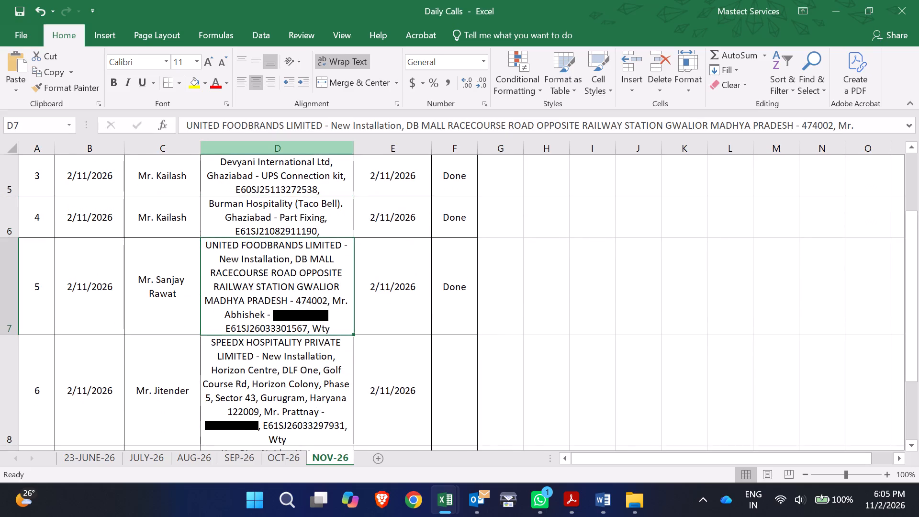
click(185, 126)
key(shift+Right)
key(shift+Right)
key(shift+Right)
key(shift+Right)
key(shift+Right)
key(shift+Right)
key(shift+Right)
key(shift+Right)
key(shift+Right)
key(shift+Right)
key(shift+Right)
key(shift+Right)
key(shift+Right)
key(shift+Right)
key(shift+Right)
key(shift+Right)
key(shift+Right)
key(shift+Right)
key(shift+Right)
key(shift+Right)
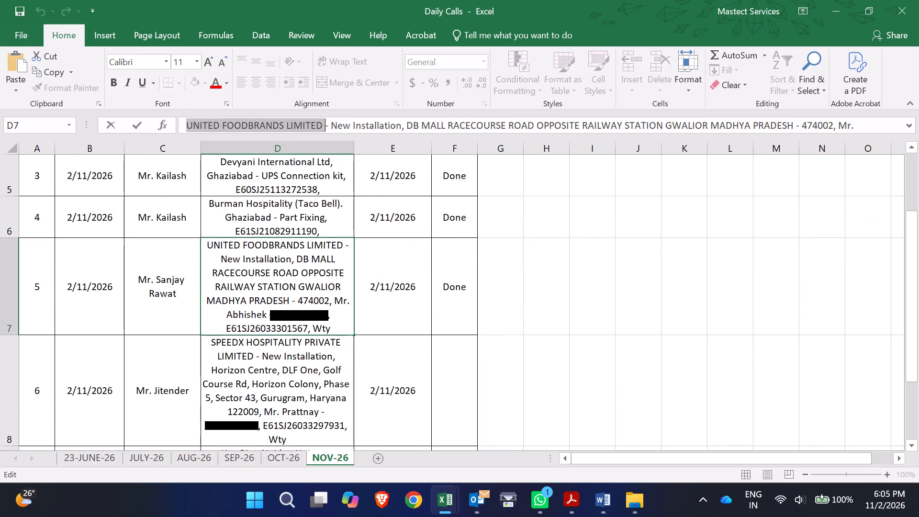
key(shift+Left)
key(ctrl+c)
key(alt+Tab)
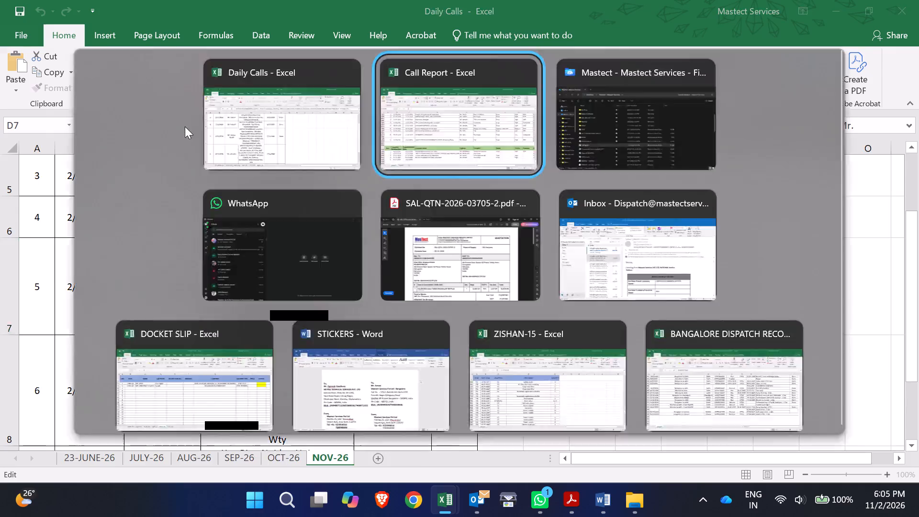
key(ctrl+v)
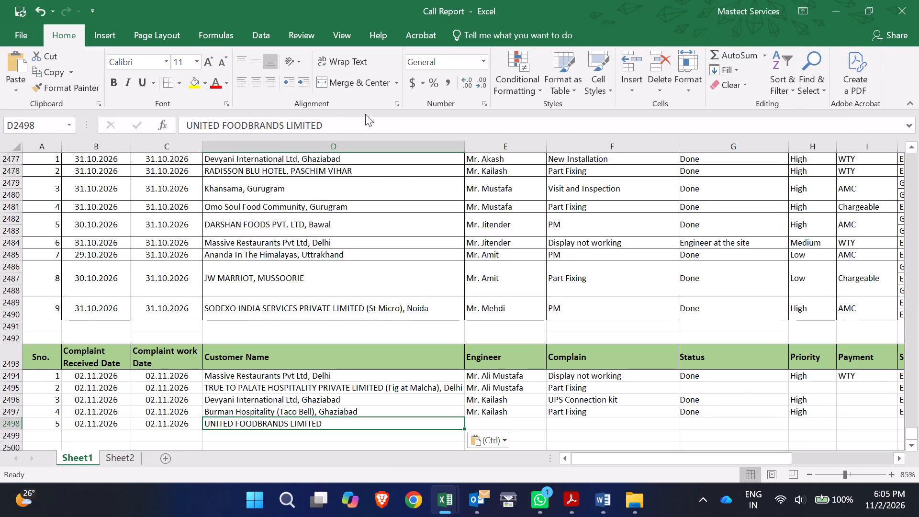
Append the location ", Madhya Pradesh" from call 5 in Daily Calls to the customer name in D2498 of Call Report.
click(364, 121)
text(,)
key(space)
text(Madhyra)
key(BackSpace)
key(BackSpace)
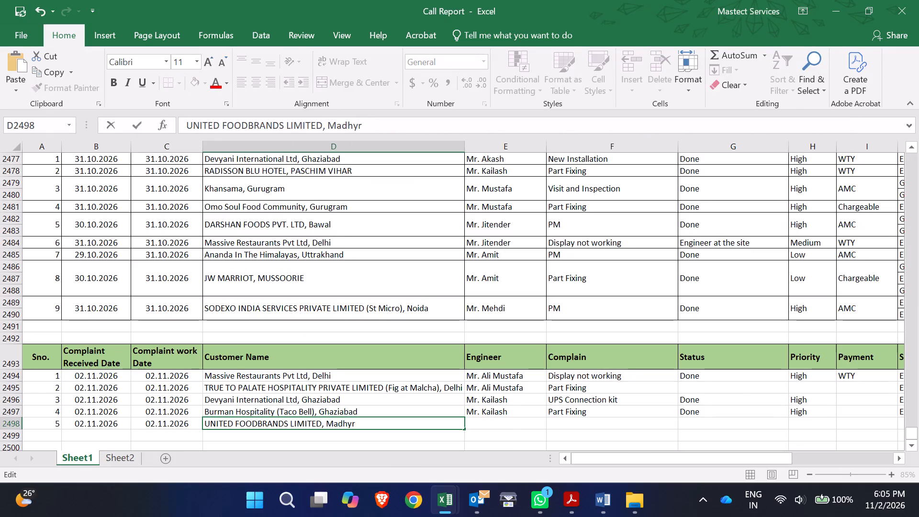
text(a)
key(space)
key(alt+Tab)
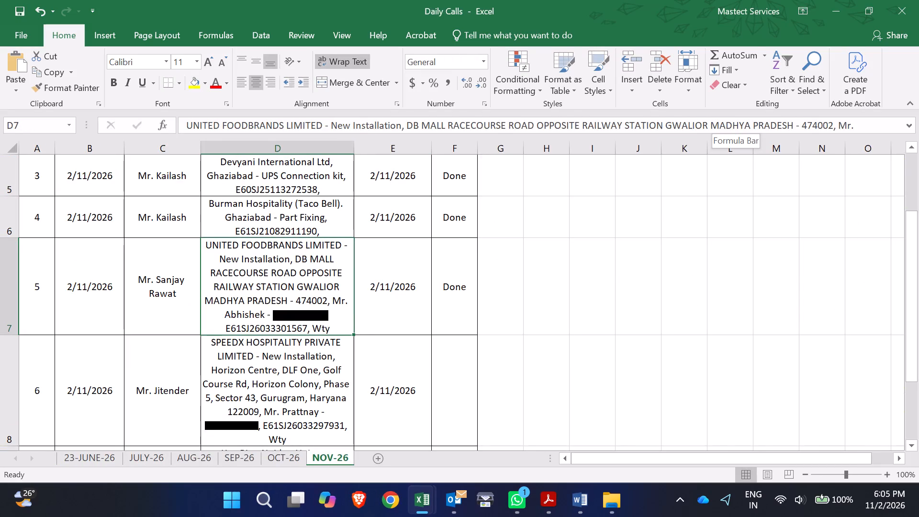
key(alt+Tab)
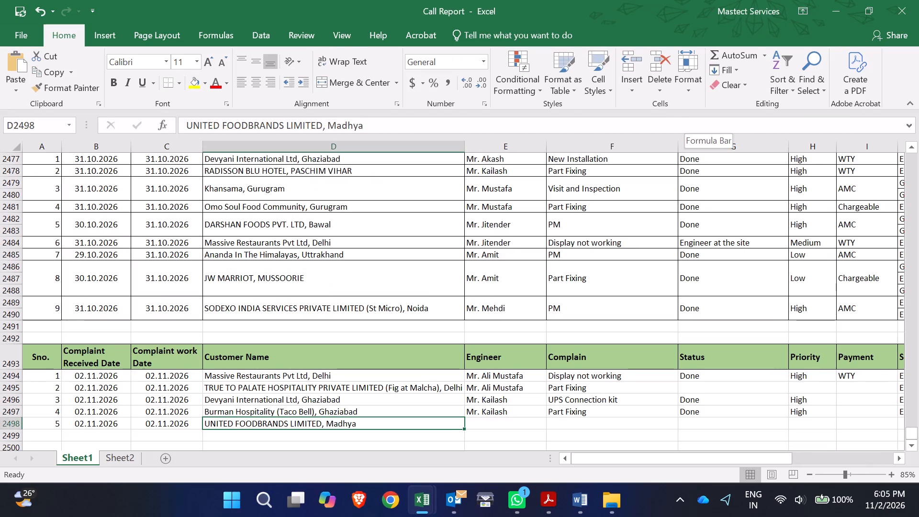
Complete the location in Customer Name cell D2498 of Call Report by adding "Pradesh" after "Madhya".
drag(648, 112, 649, 127)
click(649, 127)
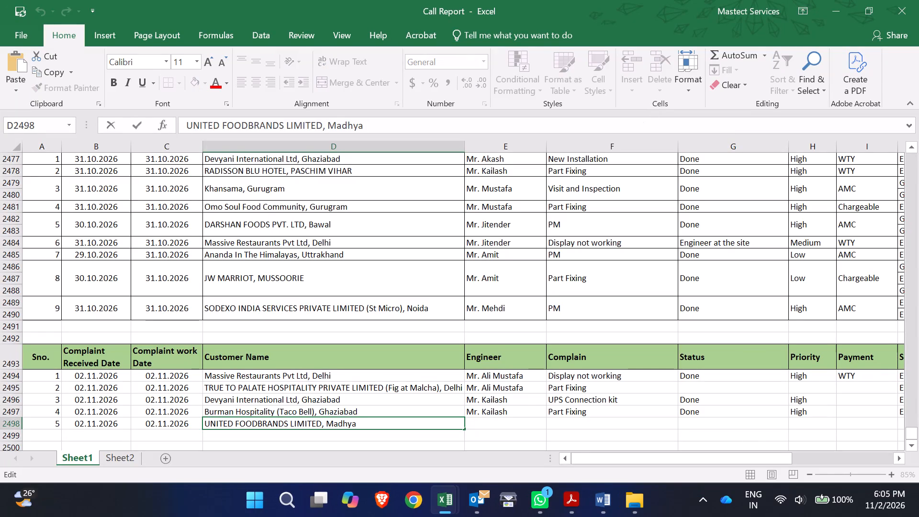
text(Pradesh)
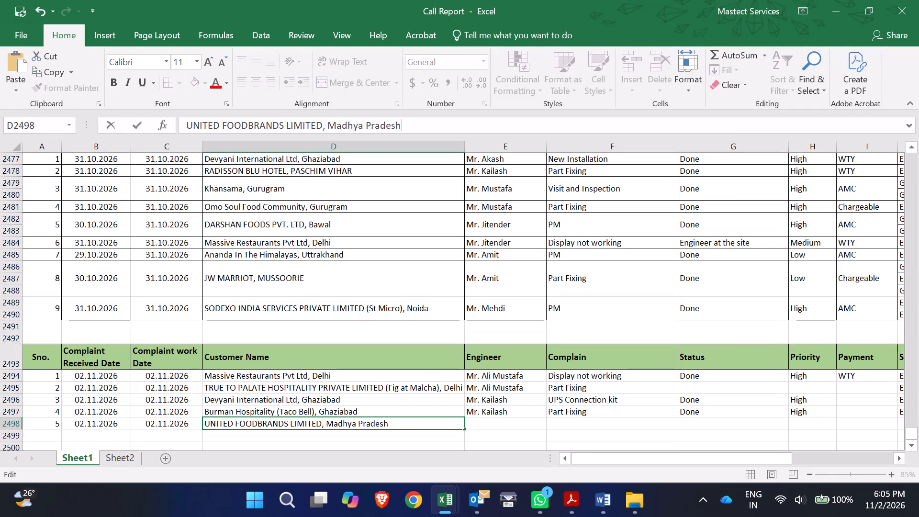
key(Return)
Enter the engineer assigned to call 5 in Daily Calls into Engineer cell E2498 of Call Report.
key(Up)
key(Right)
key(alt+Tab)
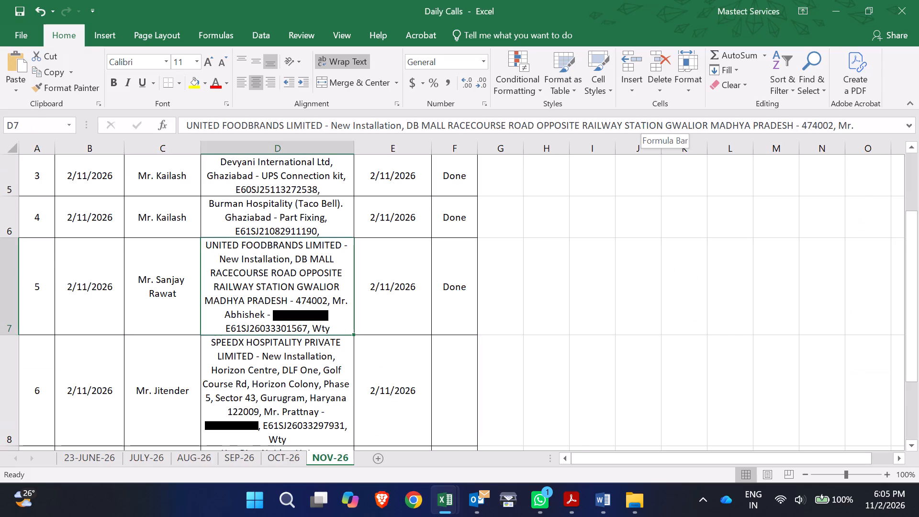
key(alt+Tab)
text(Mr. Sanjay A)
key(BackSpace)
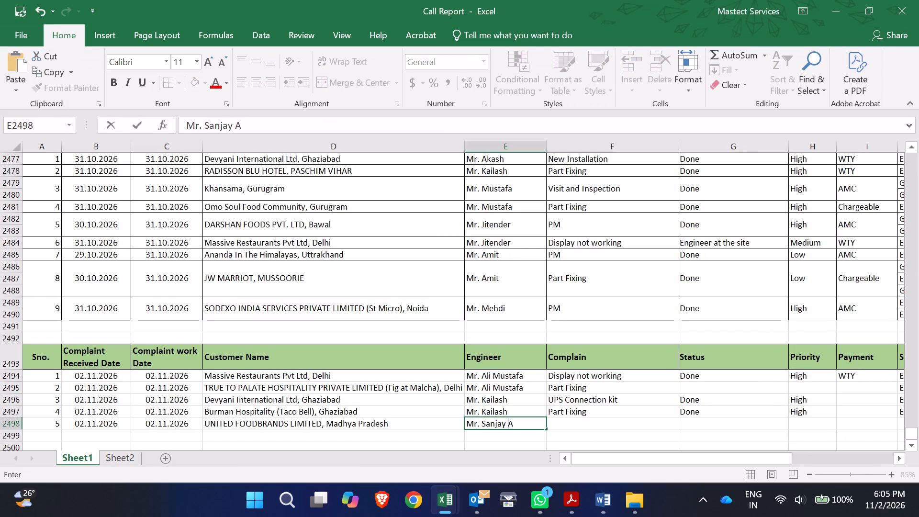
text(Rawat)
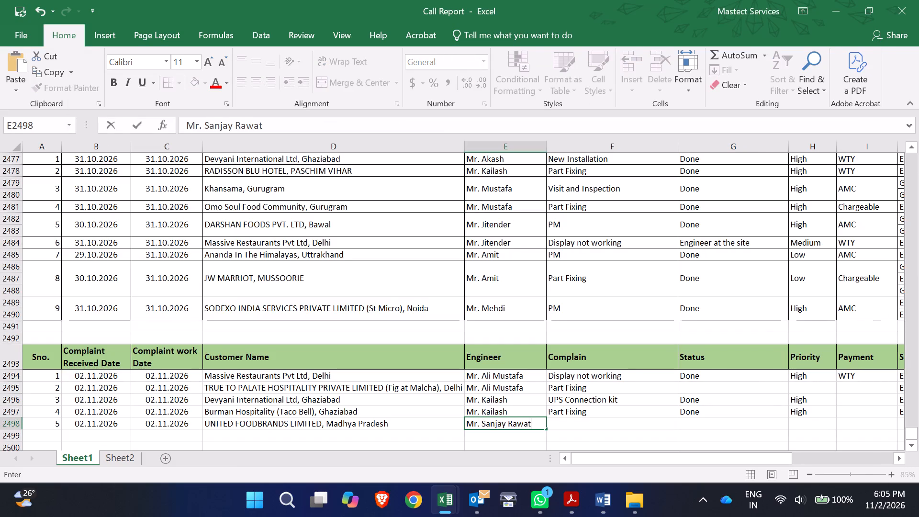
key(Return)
Enter the complaint New Installation from call 5 in Daily Calls into Complain cell F2498 of Call Report.
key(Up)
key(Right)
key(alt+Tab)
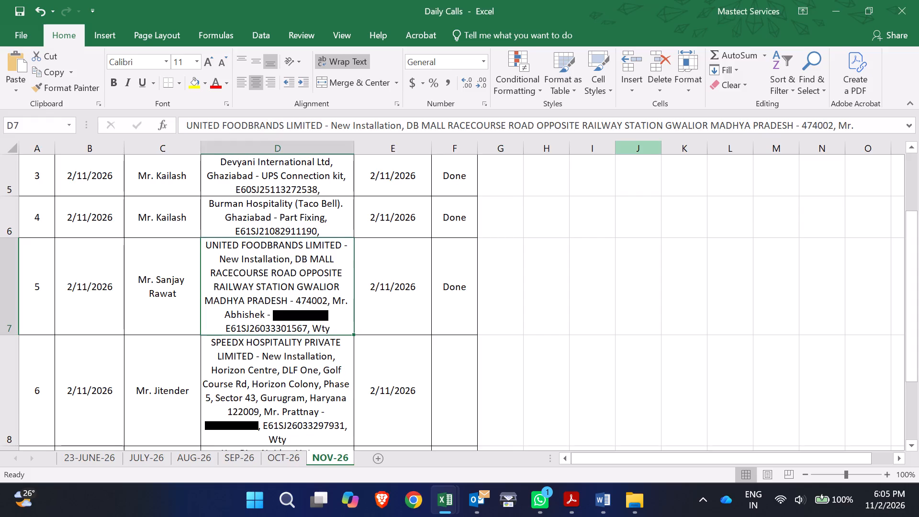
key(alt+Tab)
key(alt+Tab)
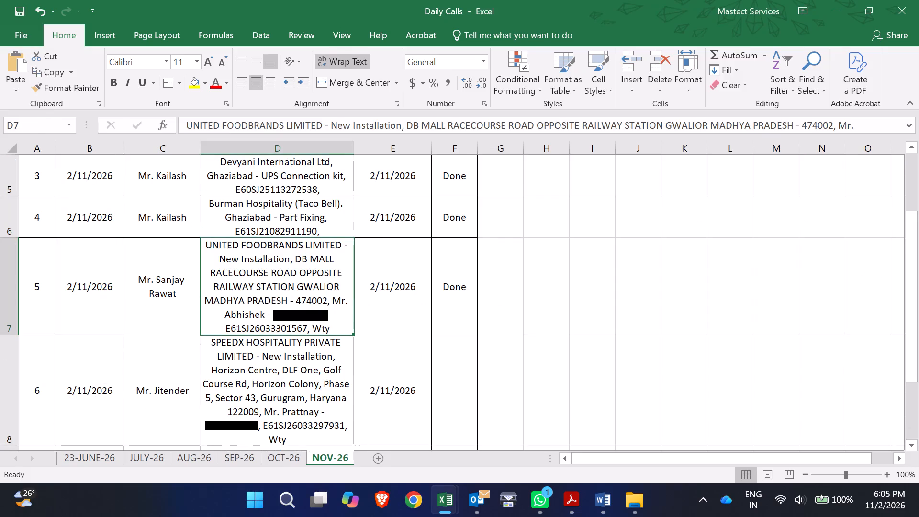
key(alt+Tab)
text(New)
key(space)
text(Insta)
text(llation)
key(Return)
Fill Status cell G2498 of Call Report with the status of call 5 in Daily Calls.
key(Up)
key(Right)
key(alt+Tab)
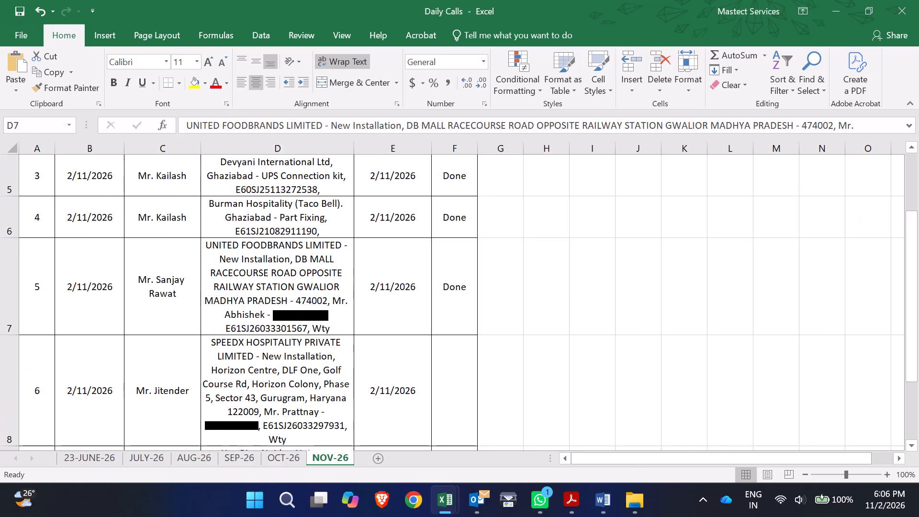
Complete row 2498 of Call Report with status Done, priority High filled from the row above and payment WTY, saving the workbook.
key(alt+Tab)
key(shift+d)
key(Return)
key(Up)
key(Right)
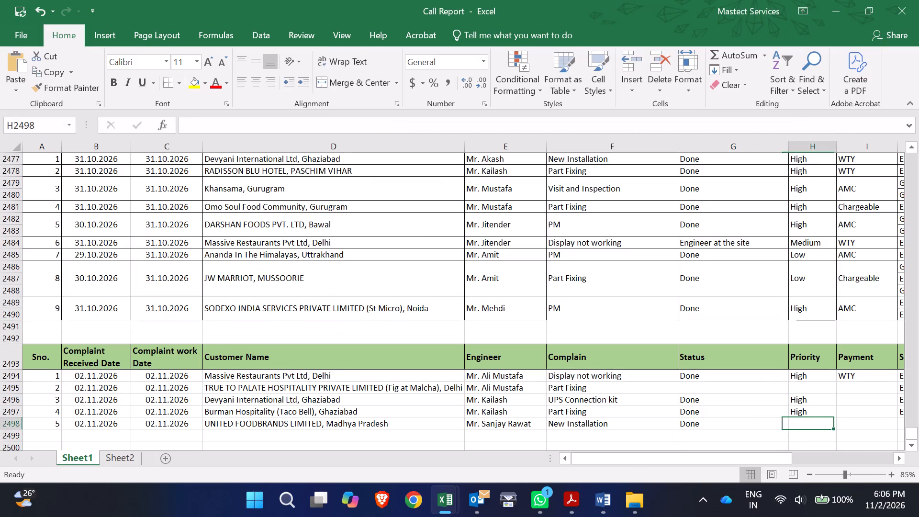
key(ctrl+d)
key(Right)
key(ctrl+s)
key(alt+Tab)
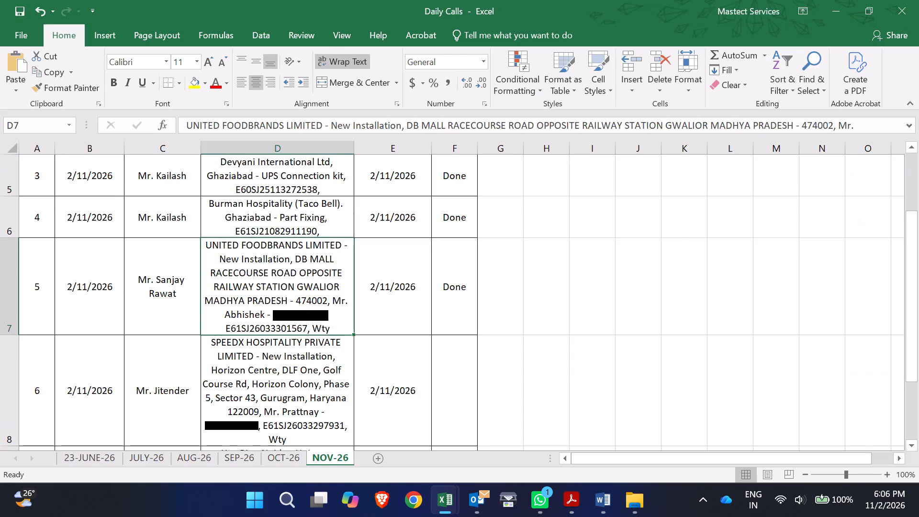
key(alt+Tab)
text(WTY)
key(Return)
key(Up)
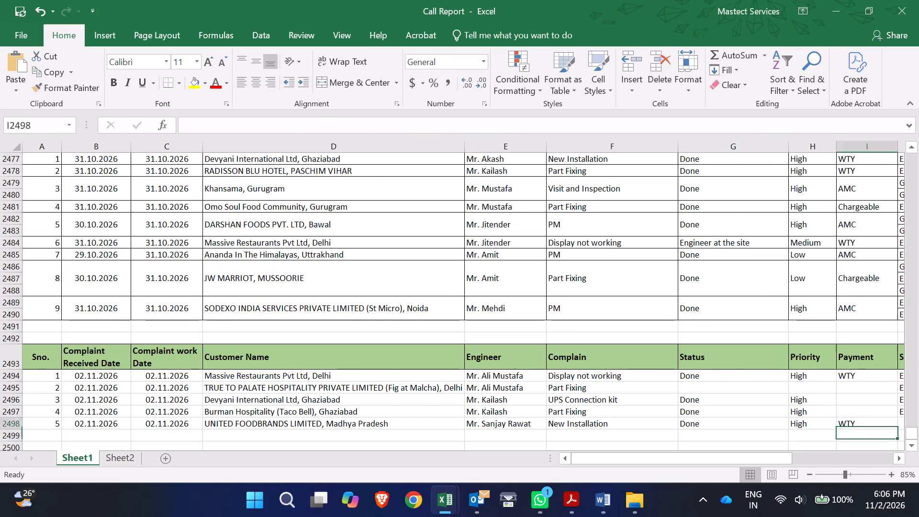
key(Right)
key(alt+Tab)
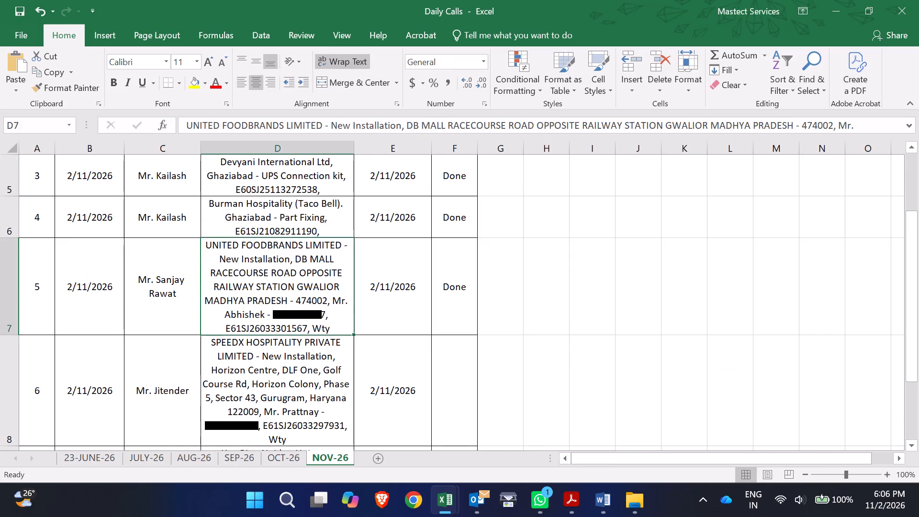
triple_click(287, 330)
click(287, 330)
key(ctrl+c)
key(alt+Tab)
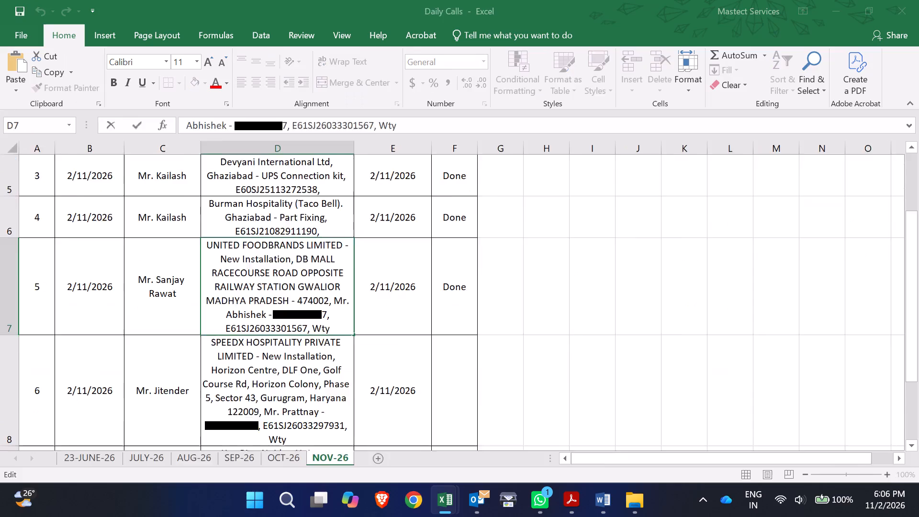
key(ctrl+v)
key(Return)
Number row 2499 as entry 6, fill its received and work dates 02.11.2026 from the row above, and save.
key(Left)
key(Left)
key(Left)
key(Left)
key(Left)
key(Left)
key(Left)
key(Left)
key(Left)
key(Left)
key(Left)
key(Left)
key(Left)
key(Left)
key(Left)
key(Left)
key(Left)
key(Left)
key(Left)
key(Left)
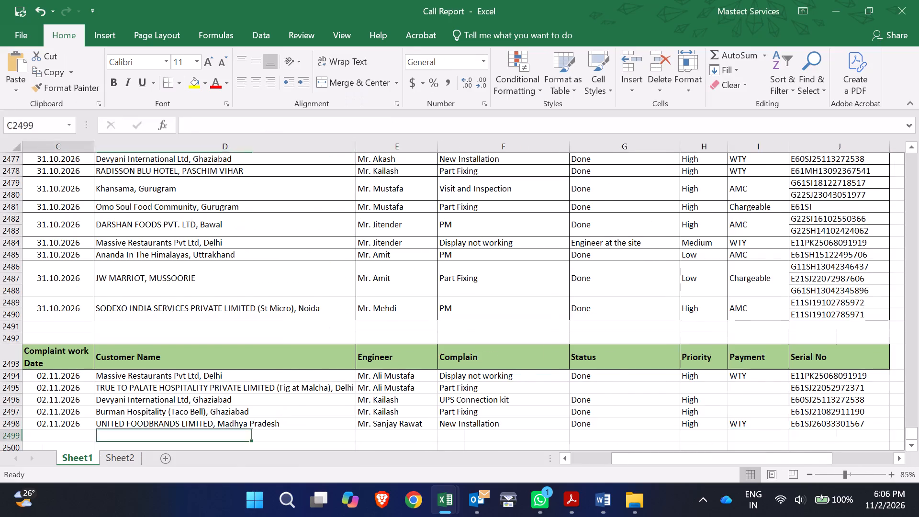
key(6)
key(Return)
key(Up)
key(Right)
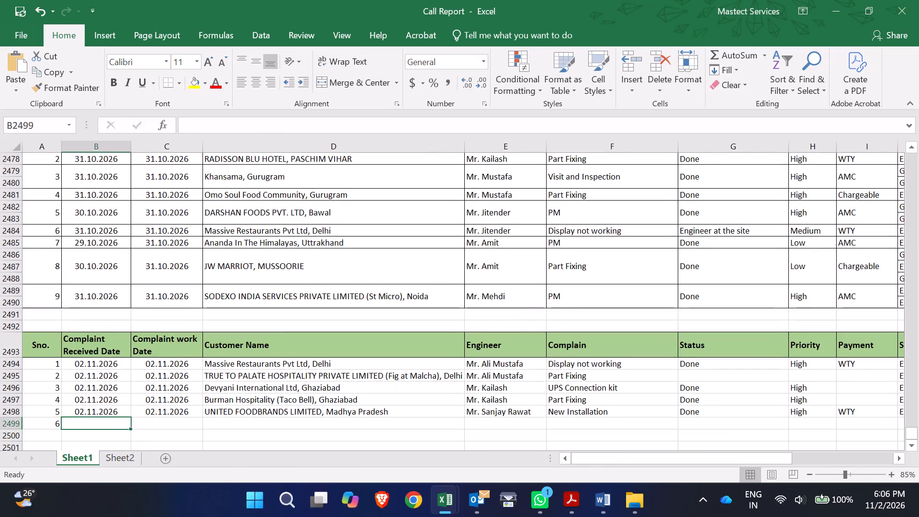
key(shift+Right)
key(ctrl+d)
key(Right)
key(Right)
key(ctrl+s)
Copy the customer name SPEEDX HOSPITALITY PRIVATE LIMITED from call 6 in Daily Calls into Customer Name cell D2499 of Call Report.
key(alt+Tab)
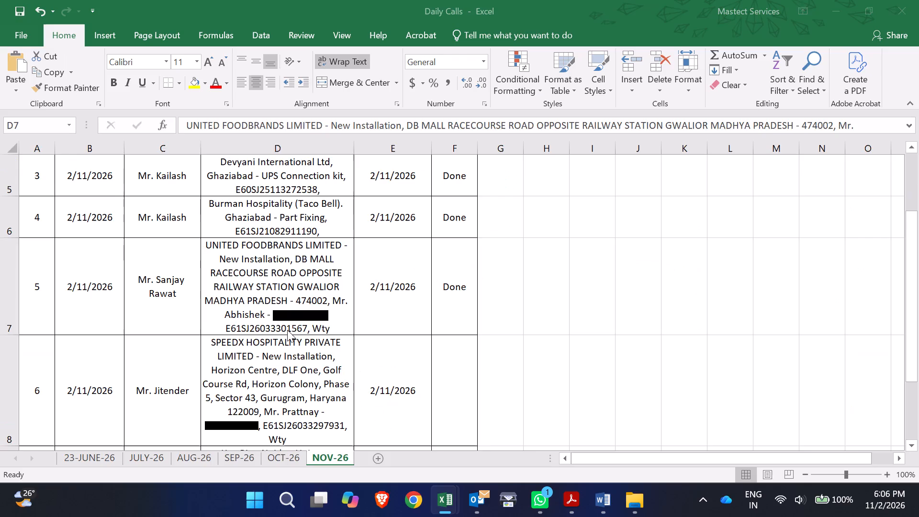
click(291, 350)
scroll(291, 350, down, 3)
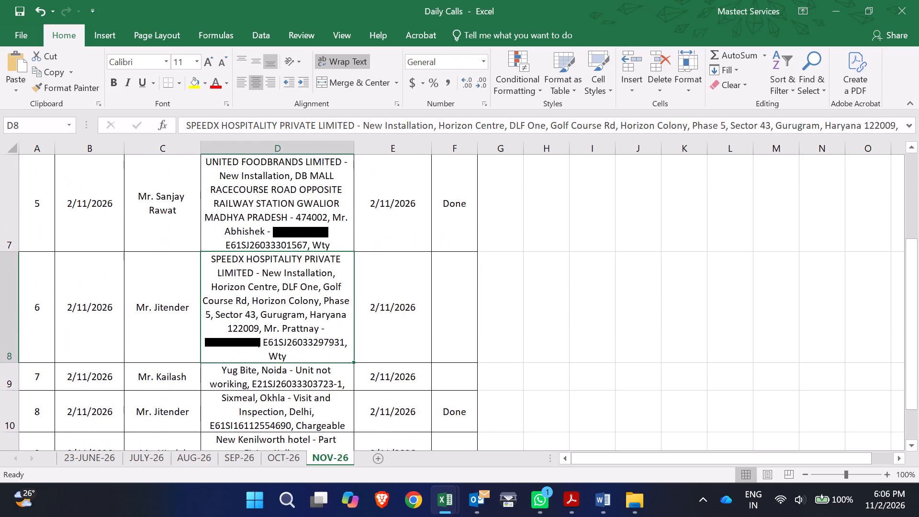
click(184, 124)
key(shift+Right)
key(shift+Right)
key(shift+Right)
key(shift+Right)
key(shift+Right)
key(shift+Right)
key(shift+Right)
key(shift+Right)
key(shift+Right)
key(shift+Right)
key(shift+Right)
key(shift+Right)
key(shift+Right)
key(shift+Right)
key(shift+Right)
key(shift+Right)
key(shift+Right)
key(shift+Right)
key(shift+Right)
key(shift+Right)
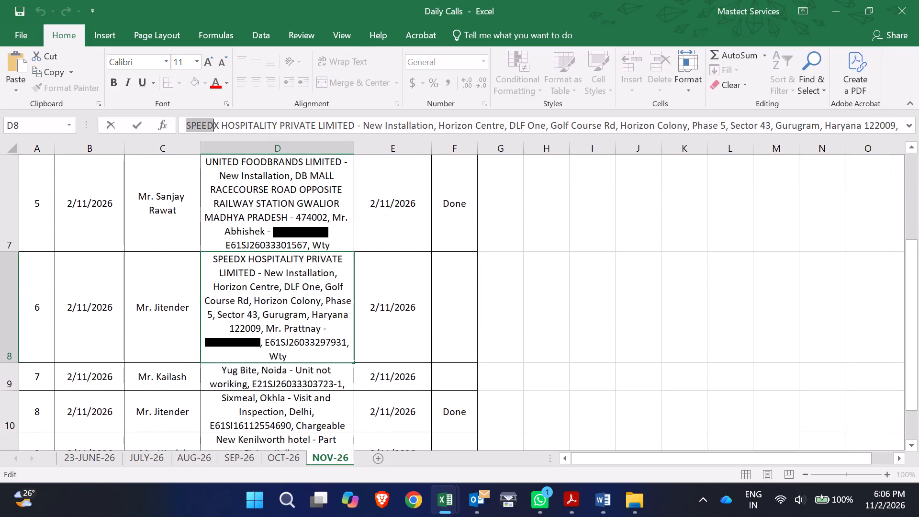
key(shift+Right)
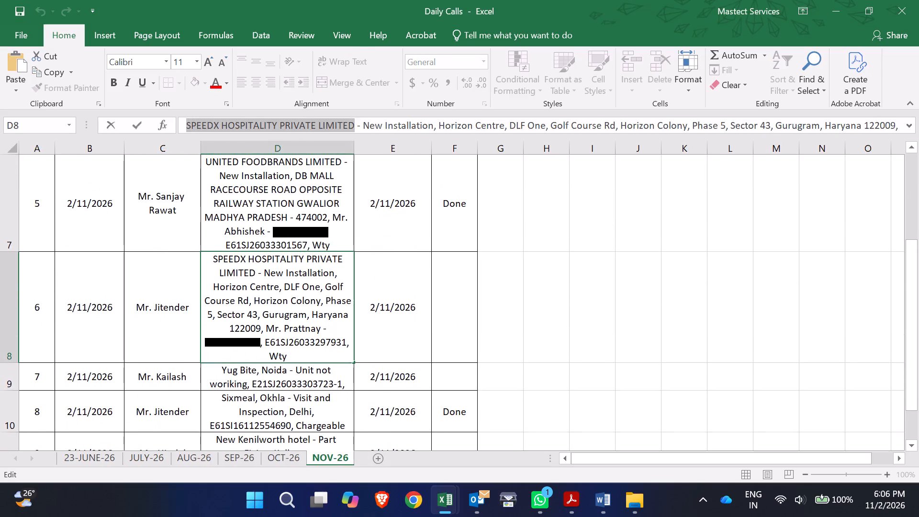
key(ctrl+c)
key(alt+Tab)
key(ctrl+v)
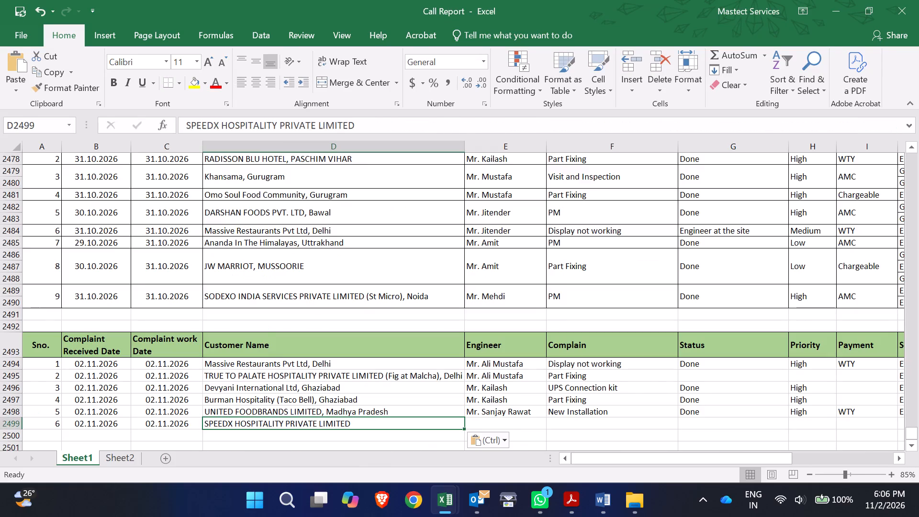
Append the location ", Gurugram" to the customer name in D2499 of Call Report and save the workbook.
click(420, 121)
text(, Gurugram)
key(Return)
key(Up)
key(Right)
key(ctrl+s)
Check call 6's engineer in Daily Calls, enter Mr. Jitender in Engineer cell E2499 of Call Report, and save.
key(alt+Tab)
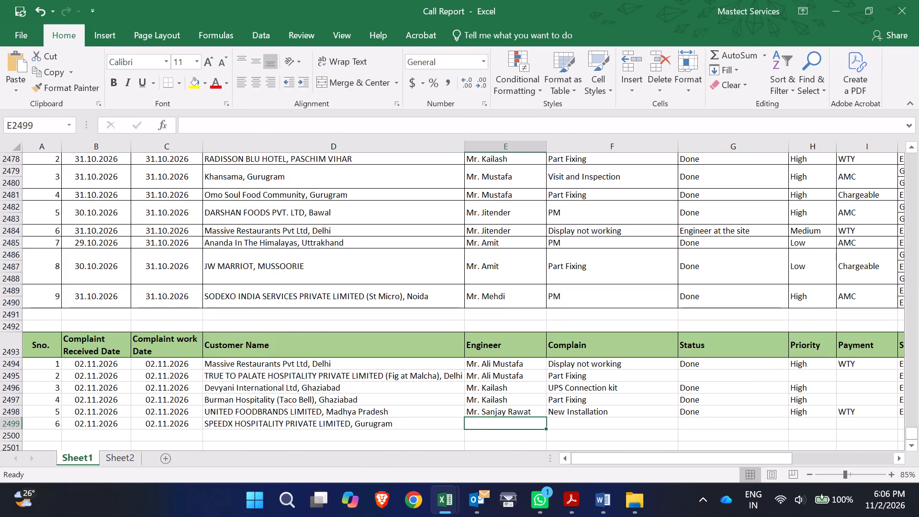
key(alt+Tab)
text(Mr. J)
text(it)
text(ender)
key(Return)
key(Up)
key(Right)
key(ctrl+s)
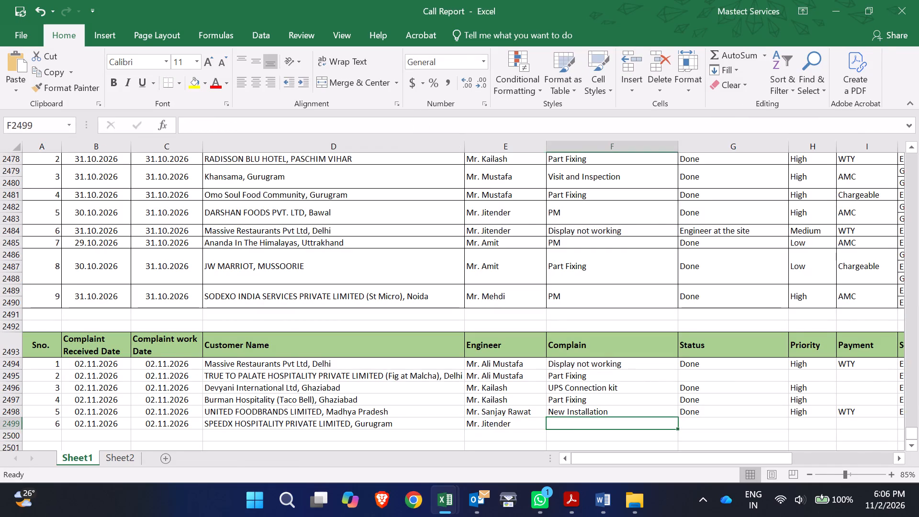
Check call 6's complaint in Daily Calls and enter New Installation in Complain cell F2499 of Call Report.
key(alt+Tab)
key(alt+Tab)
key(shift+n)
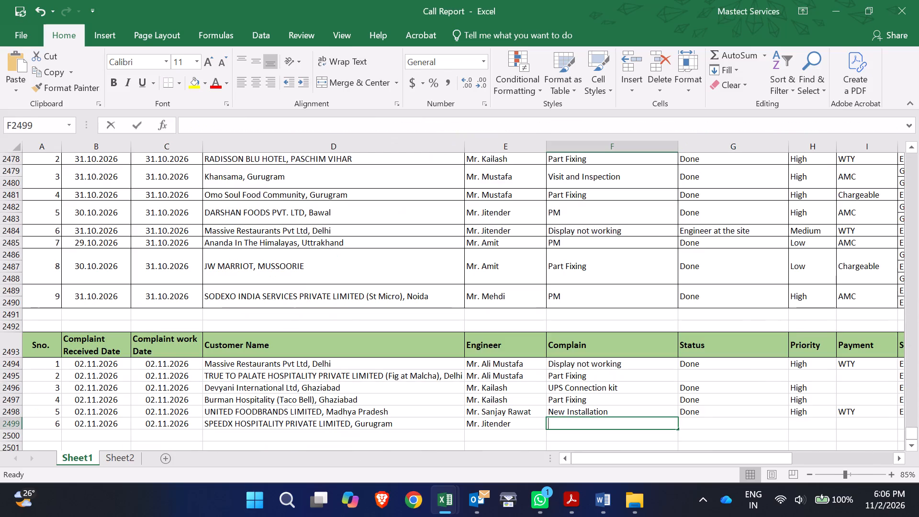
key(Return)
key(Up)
Fill row 2499's status Done, priority High and payment WTY from the row above, saving the workbook.
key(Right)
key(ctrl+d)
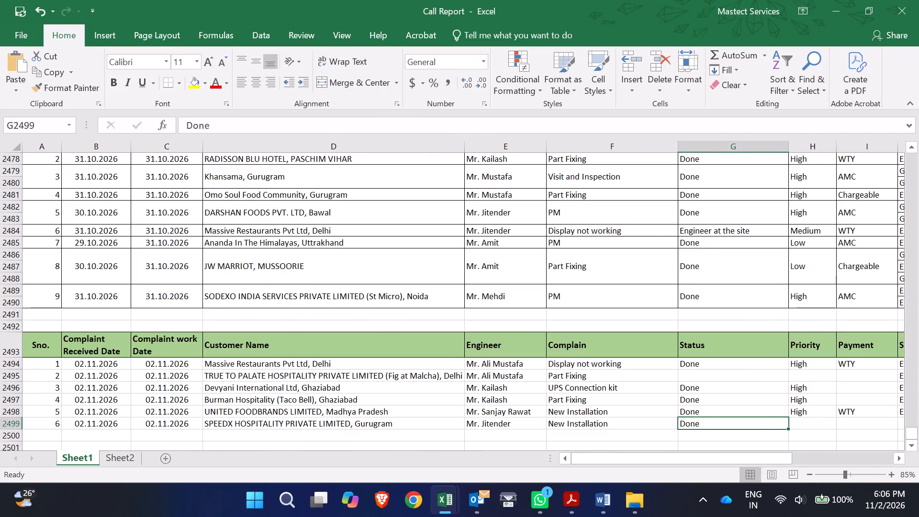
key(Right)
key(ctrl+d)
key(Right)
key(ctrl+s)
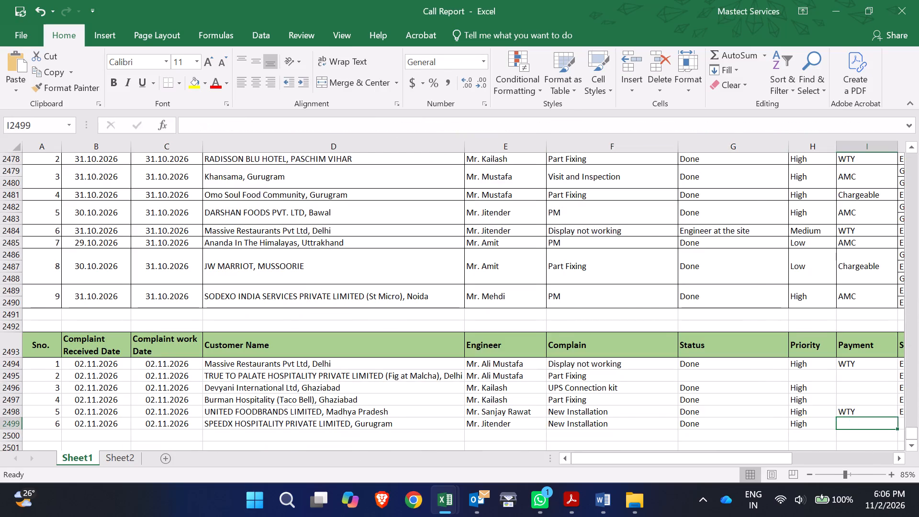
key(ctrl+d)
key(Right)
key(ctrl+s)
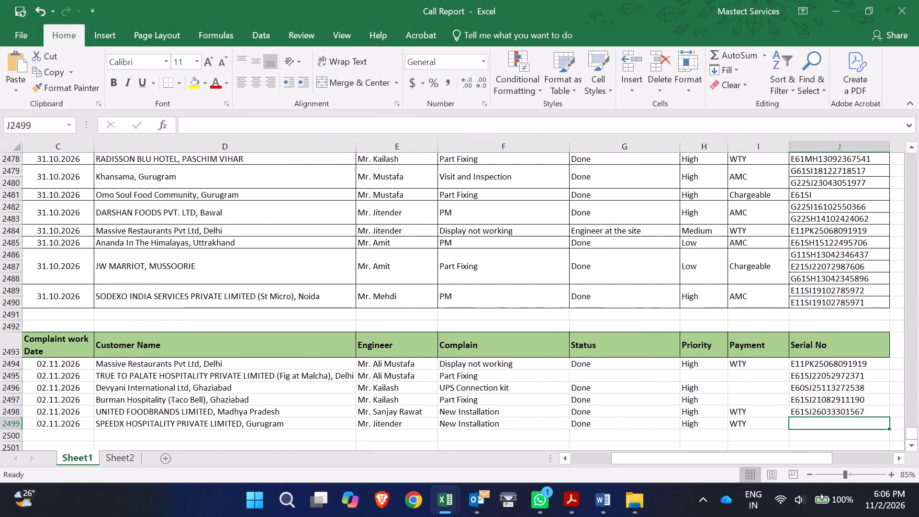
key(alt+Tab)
triple_click(304, 341)
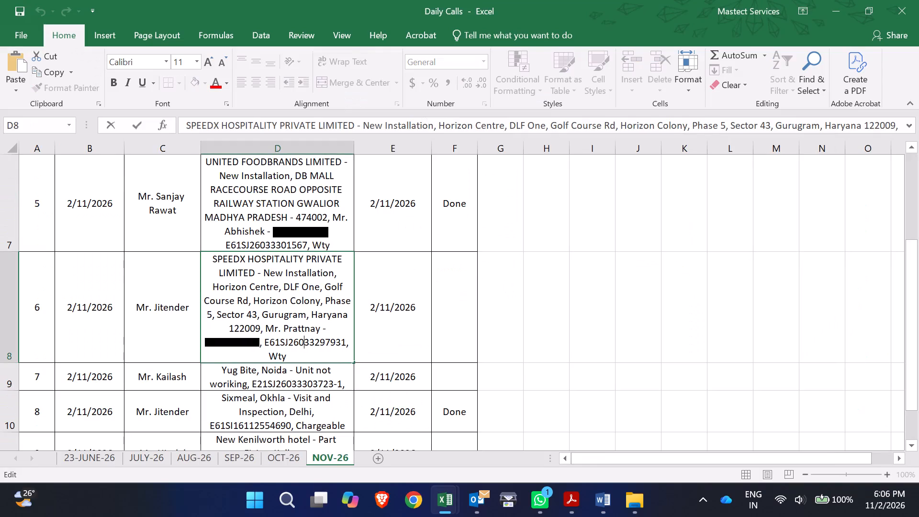
click(304, 341)
key(ctrl+c)
key(alt+Tab)
key(ctrl+v)
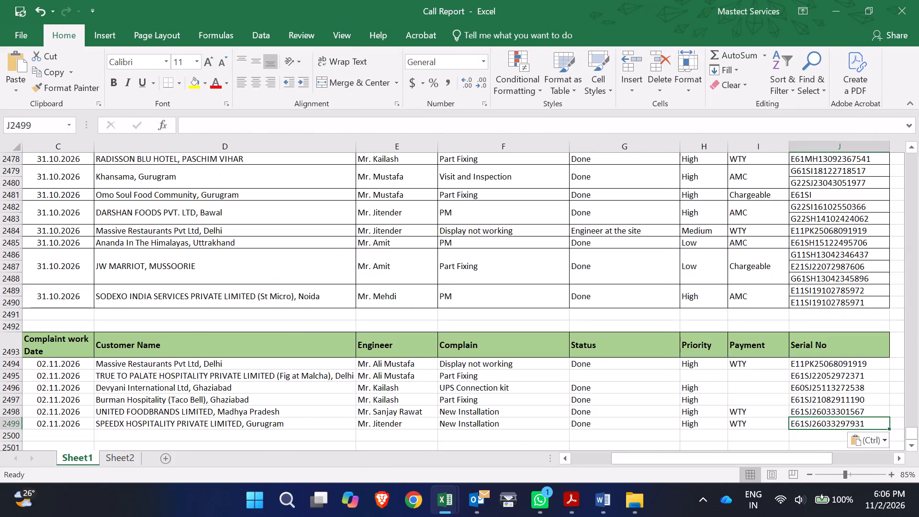
key(Return)
Number row 2500 as entry 7, fill its received and work dates 02.11.2026 from the row above, and save.
key(Left)
key(Left)
key(Left)
key(Left)
key(Left)
key(Left)
key(Left)
key(Left)
key(Left)
key(Left)
key(Left)
key(Left)
key(Left)
key(Left)
key(Left)
key(Left)
key(Left)
key(Left)
key(Left)
key(Left)
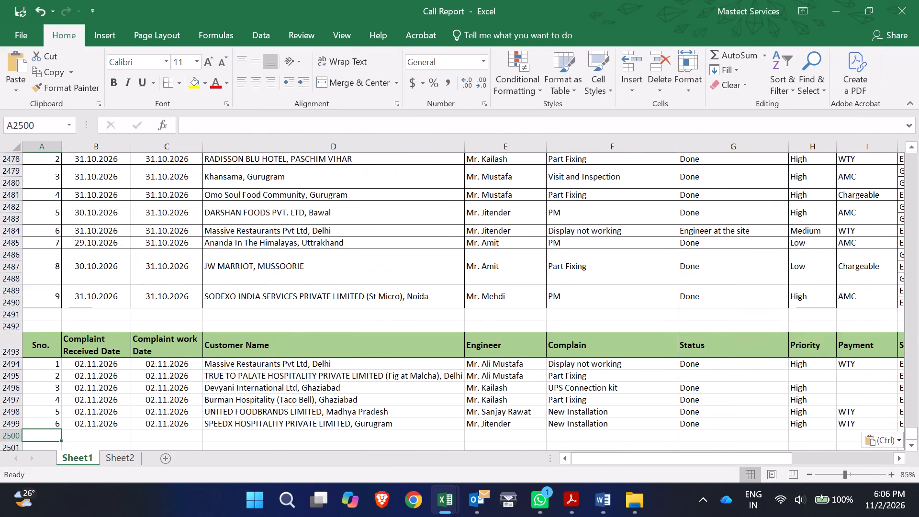
key(7)
key(Return)
key(Up)
key(Right)
key(shift+Right)
key(ctrl+d)
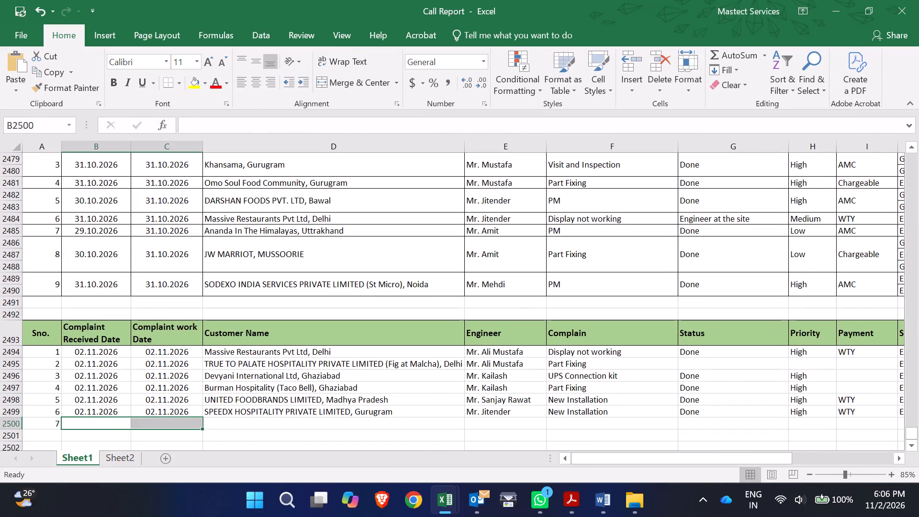
key(Right)
key(Right)
key(ctrl+s)
Copy the customer name and location "Yug Bite, Noida" from call 7 in Daily Calls into Customer Name cell D2500 of Call Report.
key(alt+Tab)
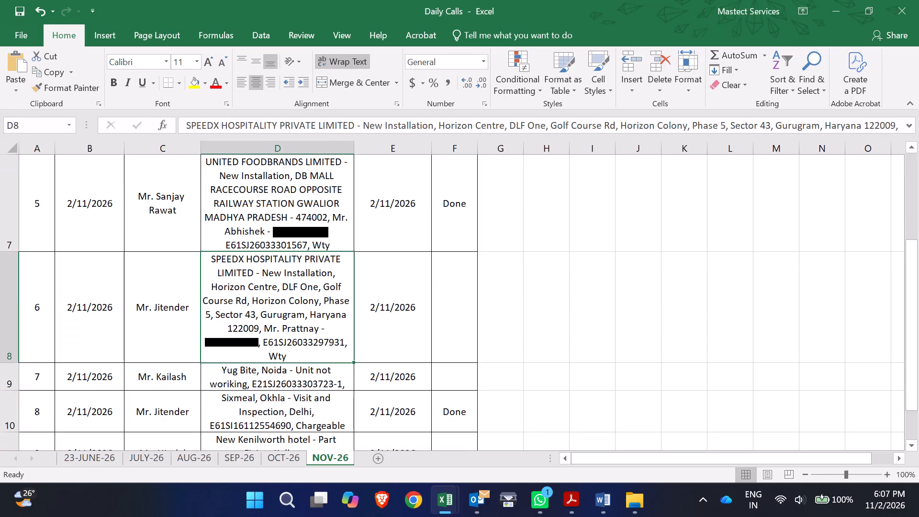
click(290, 377)
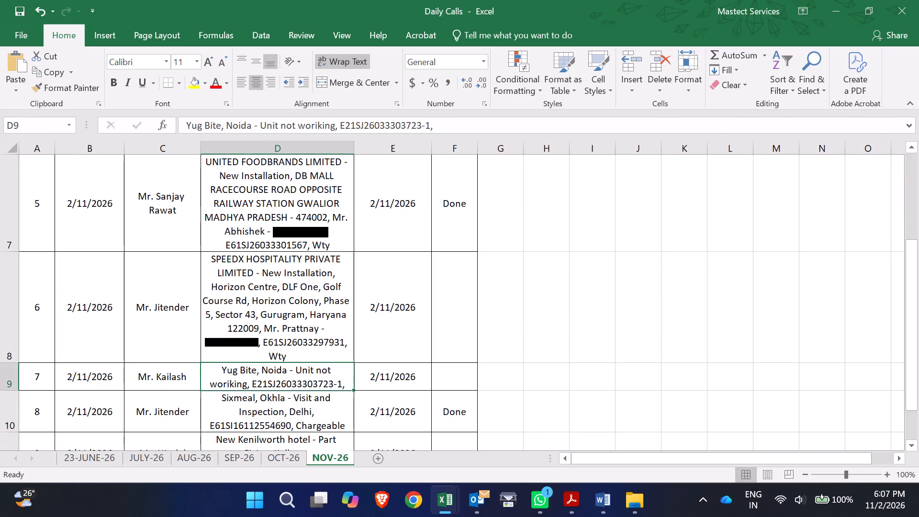
click(184, 128)
key(shift+Right)
key(shift+Right)
key(shift+Right)
key(shift+Right)
key(shift+Right)
key(shift+Right)
key(shift+Right)
key(shift+Right)
key(shift+Right)
key(shift+Right)
key(shift+Right)
key(shift+Right)
key(shift+Right)
key(shift+Right)
key(shift+Right)
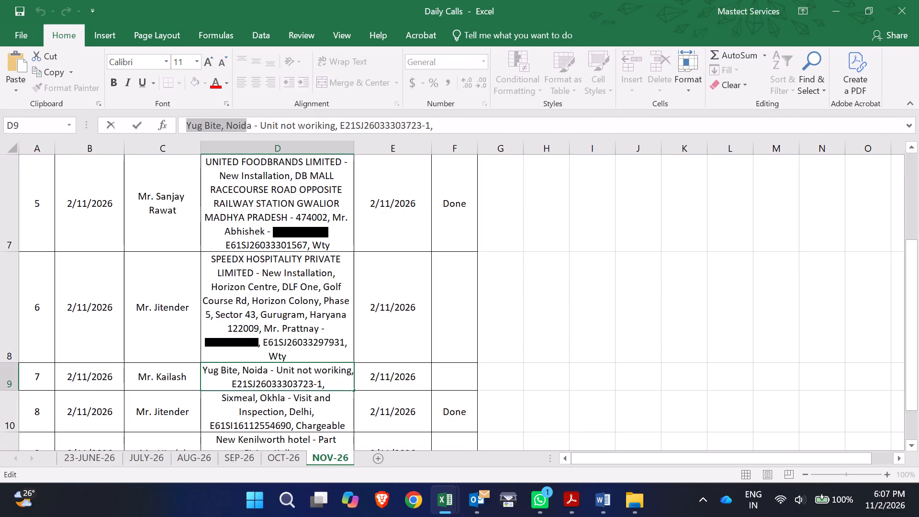
key(ctrl+c)
key(alt+Tab)
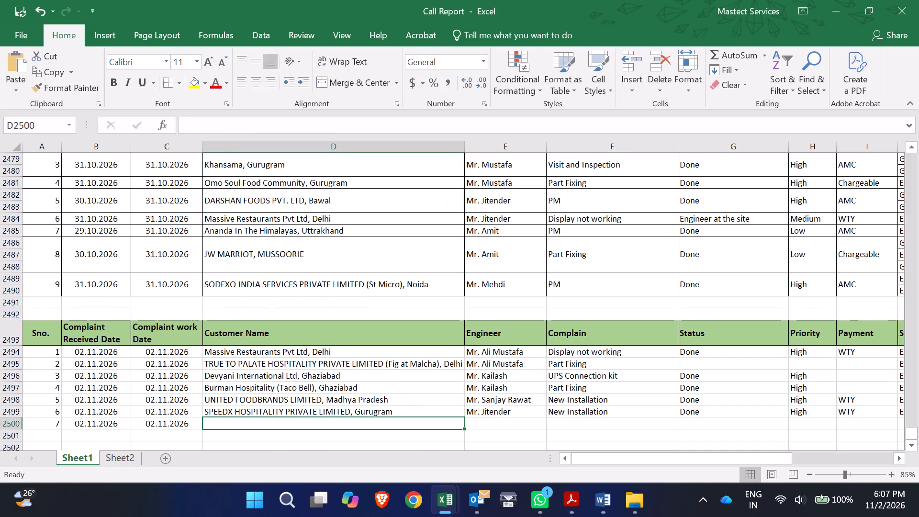
Paste the copied customer name and location "Yug Bite, Noida" into Customer Name cell D2500 of Call Report.
key(ctrl+v)
key(Return)
Look up the engineer for call 7 in Daily Calls and enter Mr. Kailash in Engineer cell E2500 of Call Report.
key(Up)
key(Right)
key(alt+Tab)
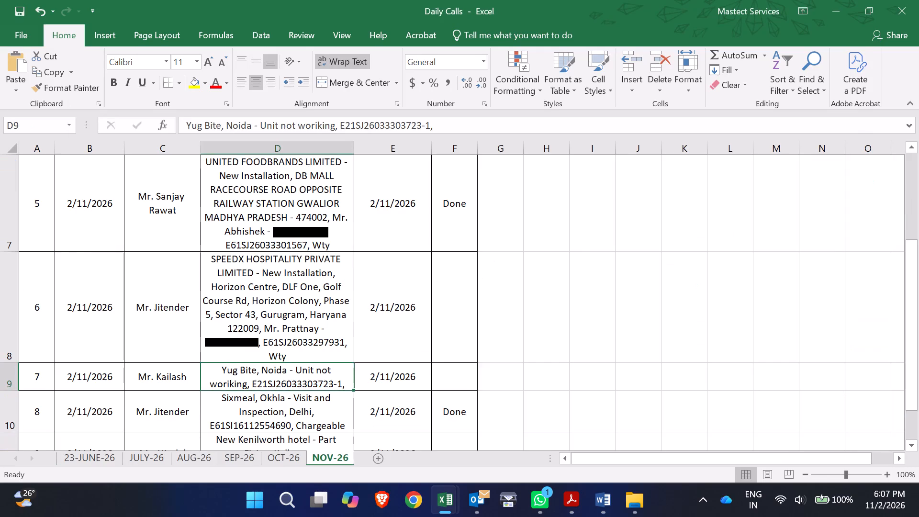
key(alt+Tab)
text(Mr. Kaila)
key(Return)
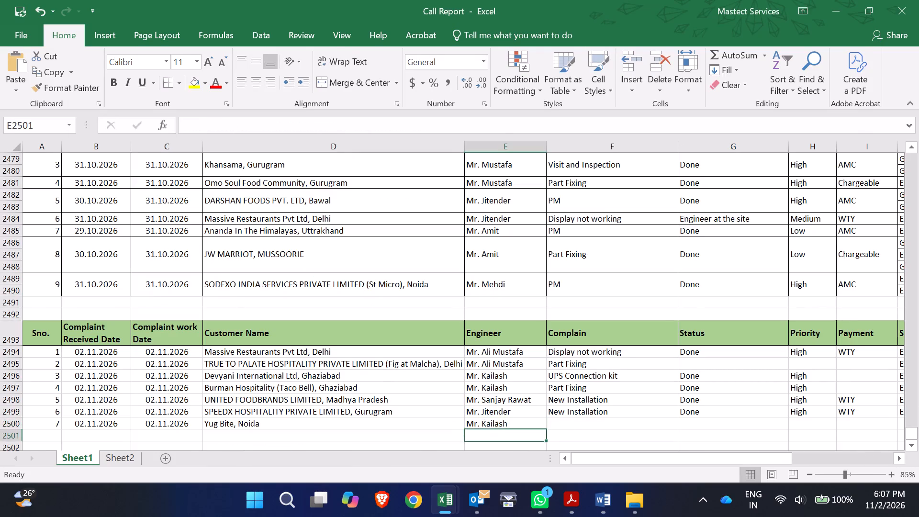
Look up call 7's complaint in Daily Calls and enter "Unit not working" in Complain cell F2500 of Call Report.
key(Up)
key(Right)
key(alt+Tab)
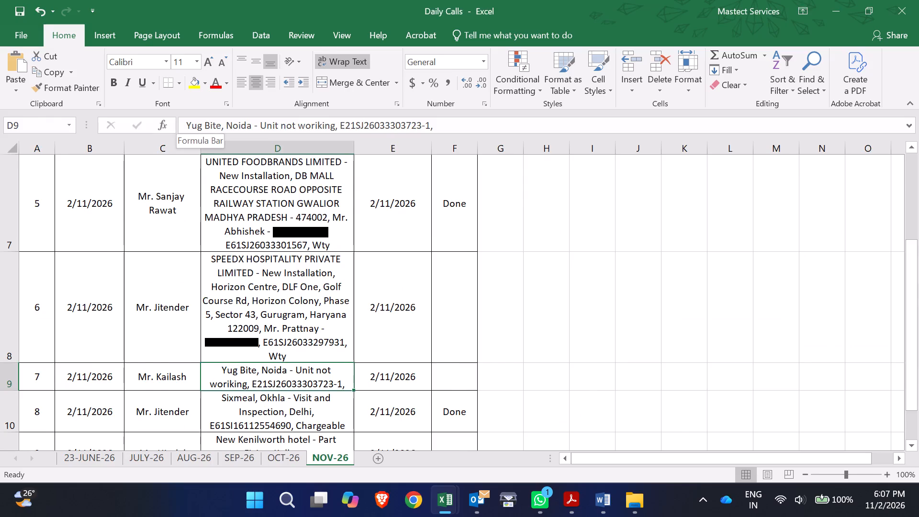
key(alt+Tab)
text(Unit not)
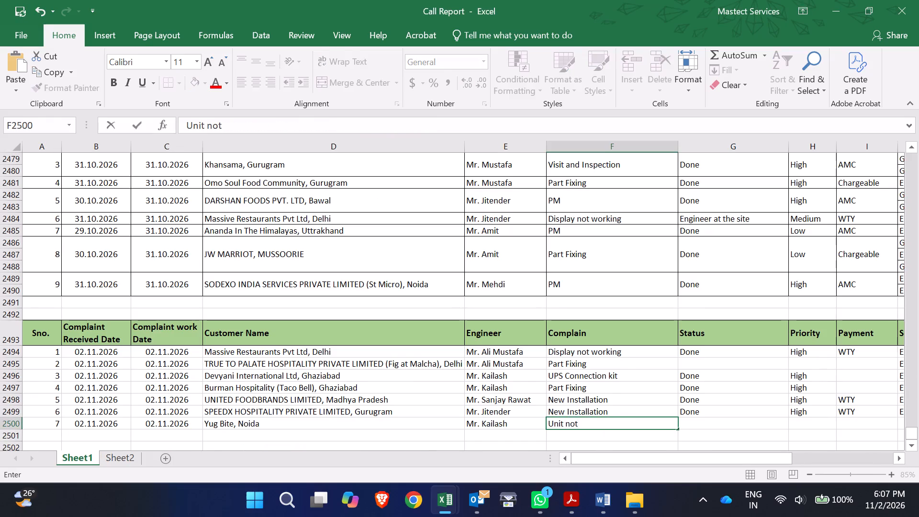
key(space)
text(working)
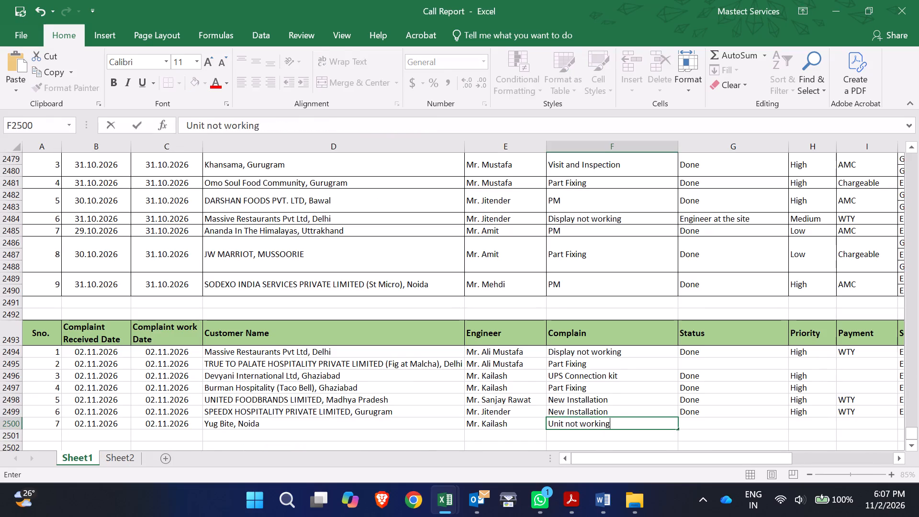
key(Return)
Move on to Status cell G2500 of Call Report and check the status of call 7 in Daily Calls.
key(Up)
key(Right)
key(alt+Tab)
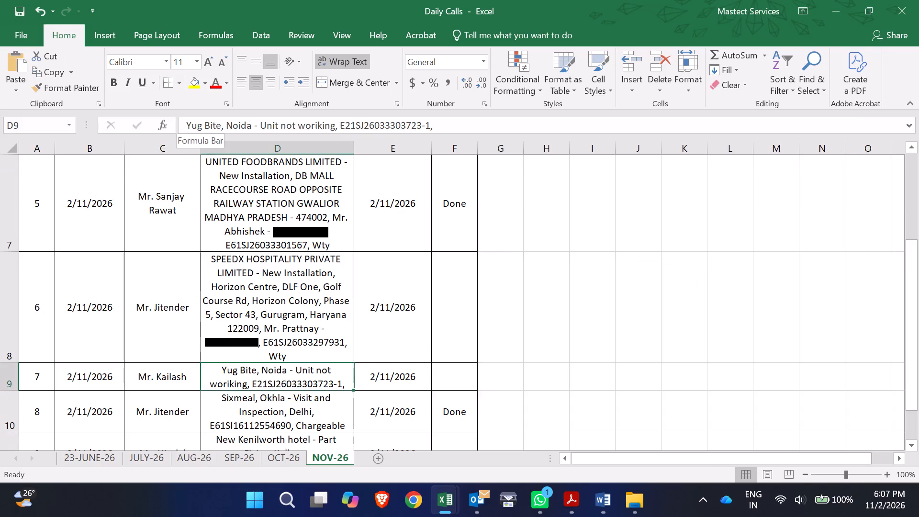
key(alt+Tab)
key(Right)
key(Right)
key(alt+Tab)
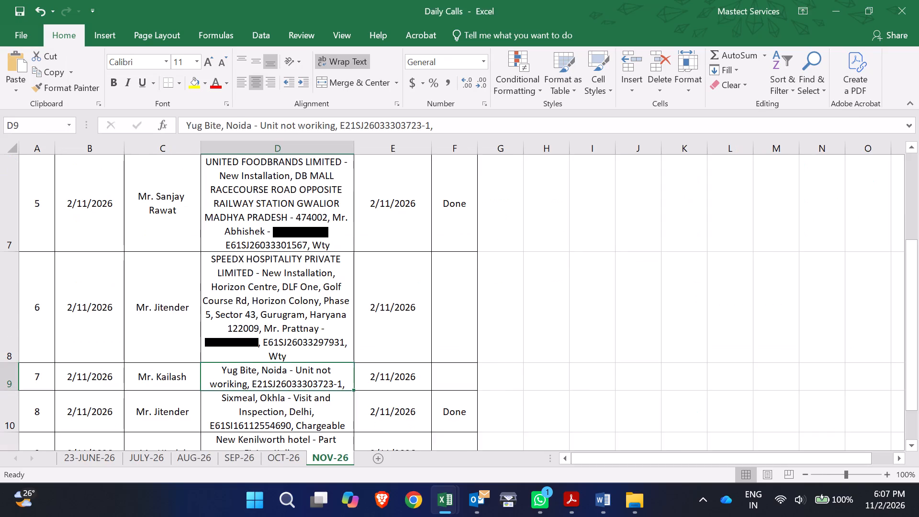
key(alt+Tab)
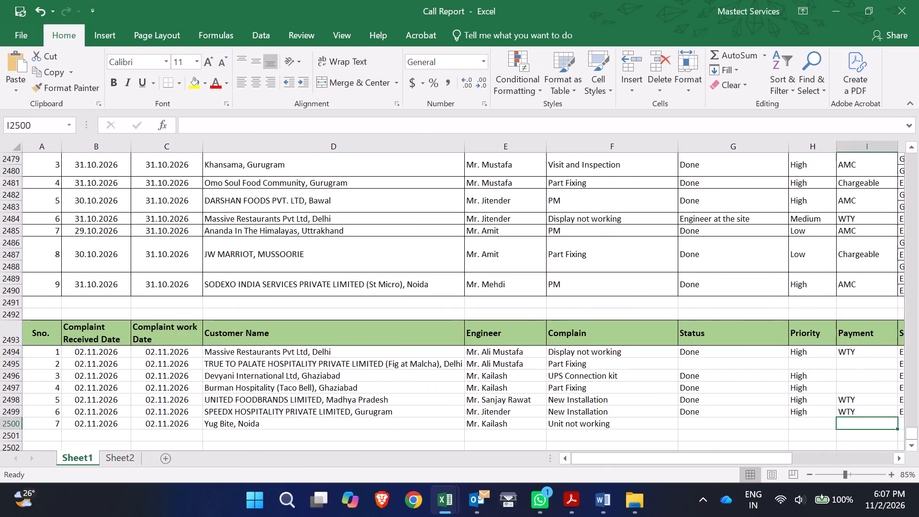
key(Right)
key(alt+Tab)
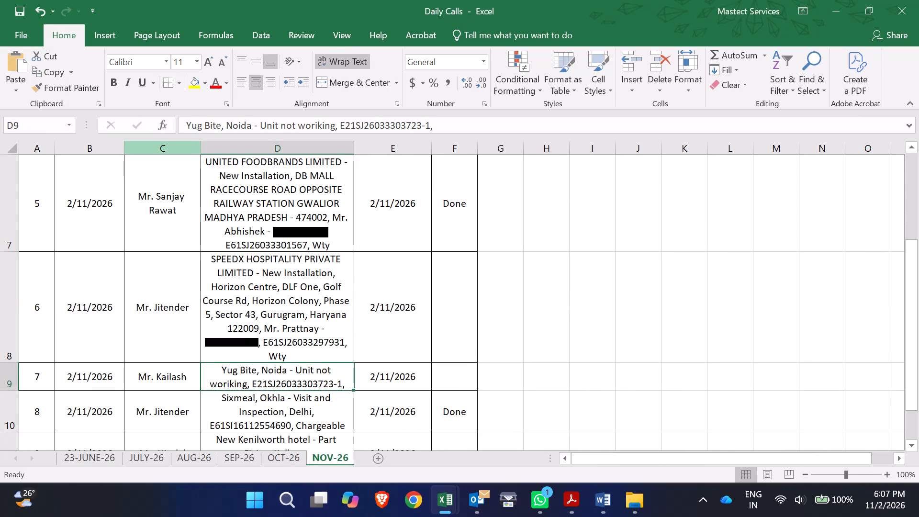
double_click(270, 384)
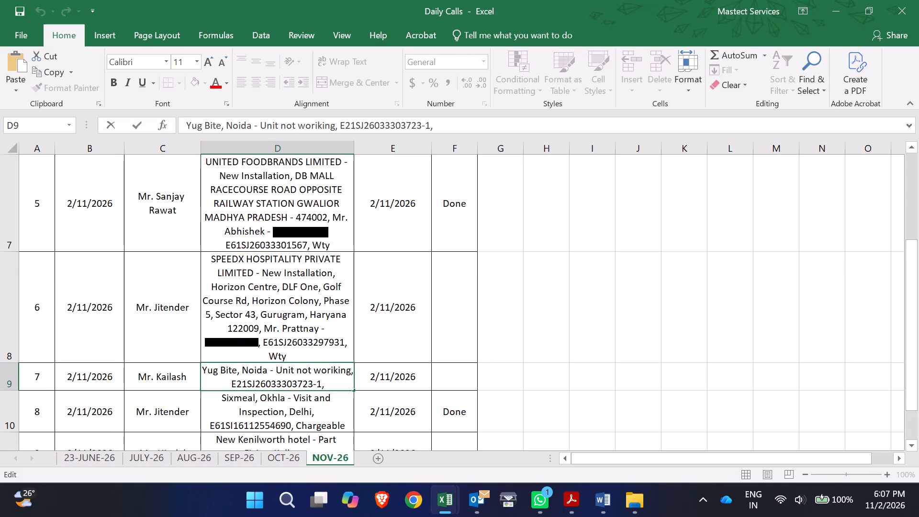
click(231, 383)
key(shift+Right)
key(shift+Right)
key(shift+Right)
key(shift+Right)
key(shift+Right)
key(shift+Right)
key(shift+Right)
key(shift+Right)
key(shift+Right)
key(shift+Right)
key(shift+Right)
key(shift+Right)
key(shift+Right)
key(shift+Right)
key(shift+Right)
key(shift+Right)
key(shift+Right)
key(shift+Right)
key(shift+Right)
key(shift+Right)
key(shift+Left)
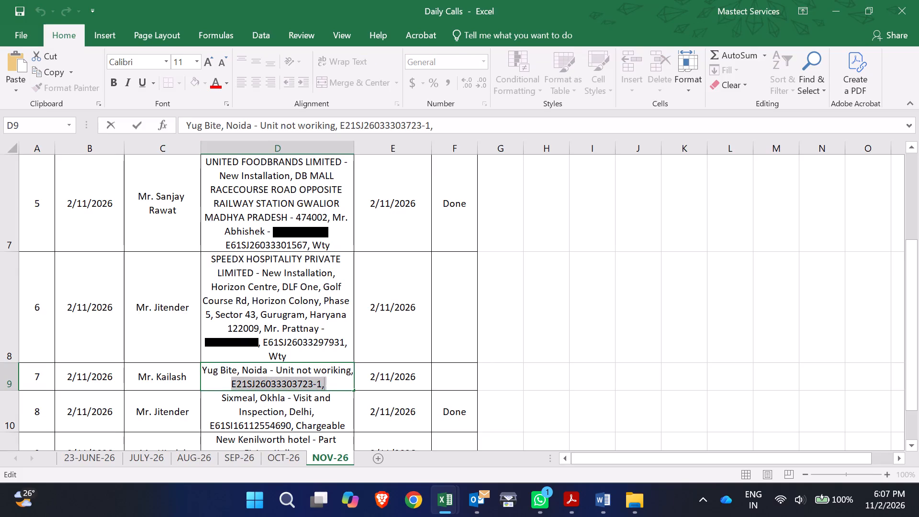
key(shift+Left)
key(shift+Right)
key(shift+Left)
key(ctrl+c)
key(alt+Tab)
key(ctrl+v)
key(Return)
Number row 2501 as entry 8, fill its received and work dates 02.11.2026 from the row above, and save.
key(Left)
key(Left)
key(Left)
key(Left)
key(Left)
key(Left)
key(Left)
key(Left)
key(Left)
key(Left)
key(Left)
key(Left)
key(Left)
key(Left)
key(Left)
key(Left)
key(Left)
key(Left)
key(Left)
key(Left)
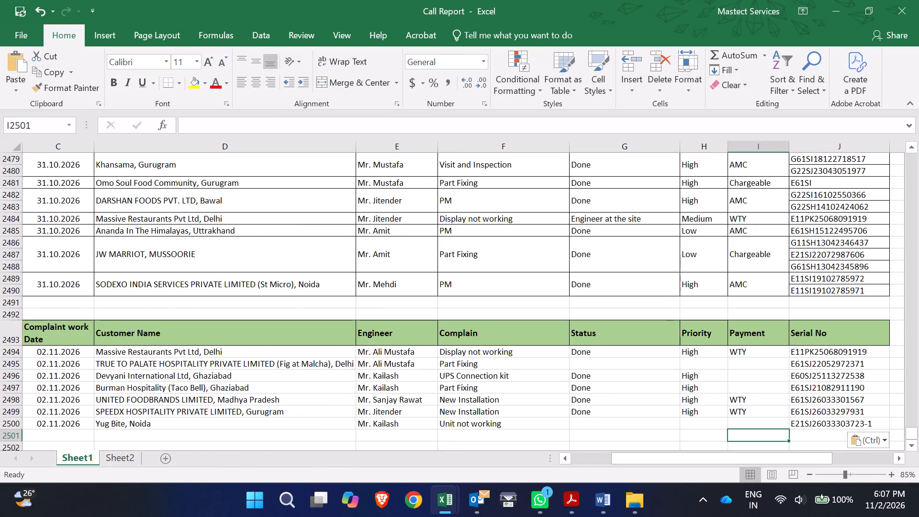
key(8)
key(Return)
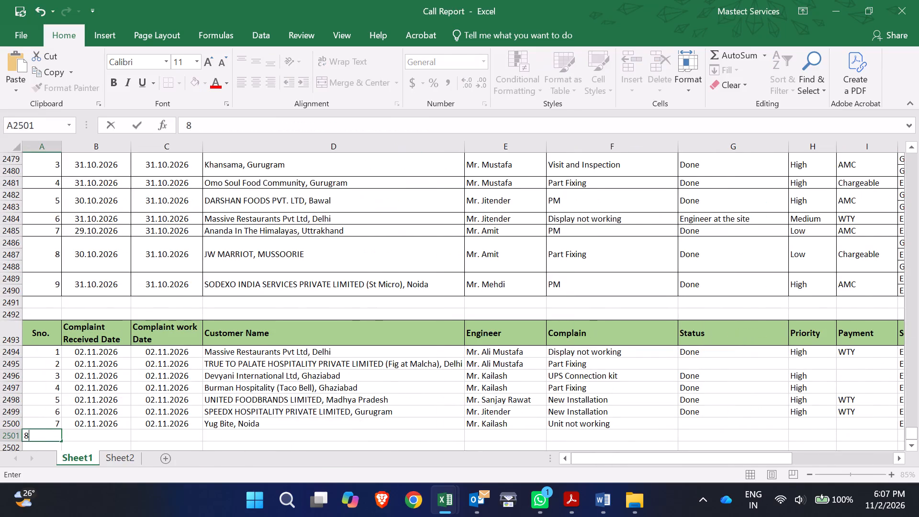
key(Up)
key(Right)
key(shift+Right)
key(ctrl+d)
key(Right)
key(Right)
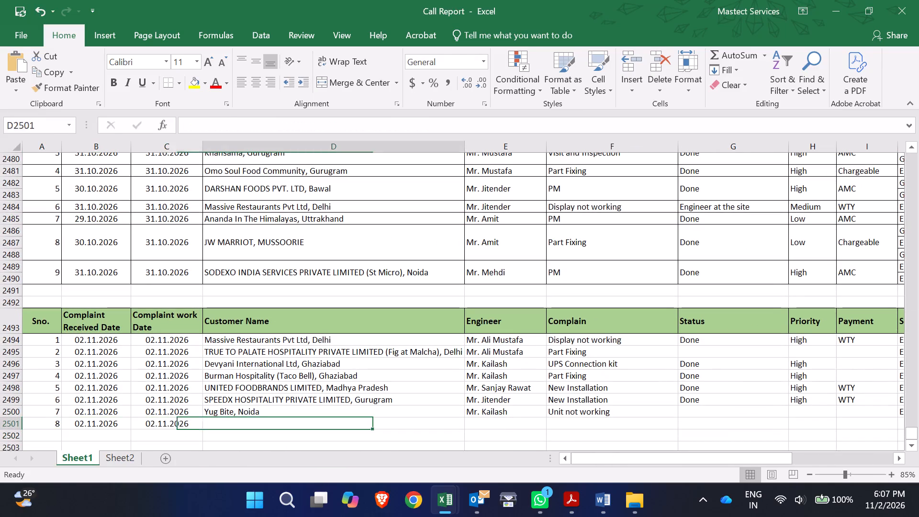
key(ctrl+s)
Copy the customer name and location "Sixmeal, Okhla" from call 8 in Daily Calls into Customer Name cell D2501 of Call Report.
key(alt+Tab)
scroll(282, 390, down, 2)
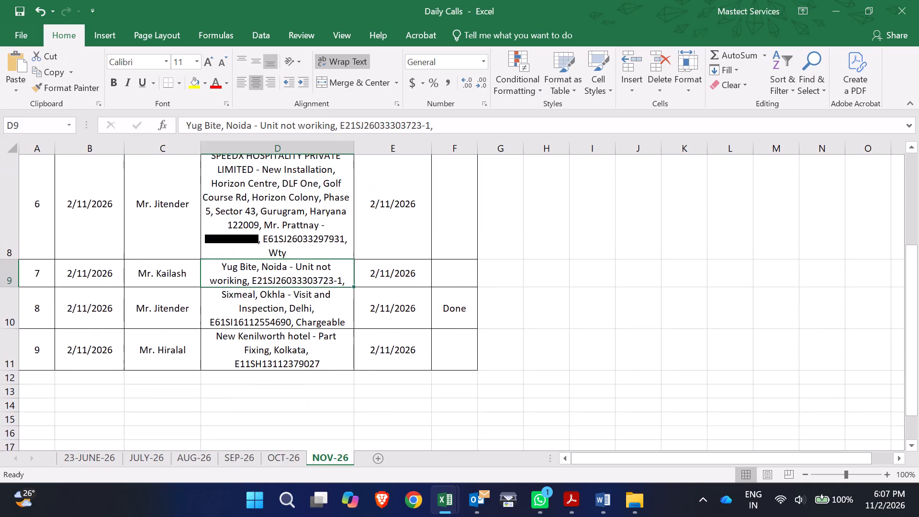
click(272, 303)
click(185, 124)
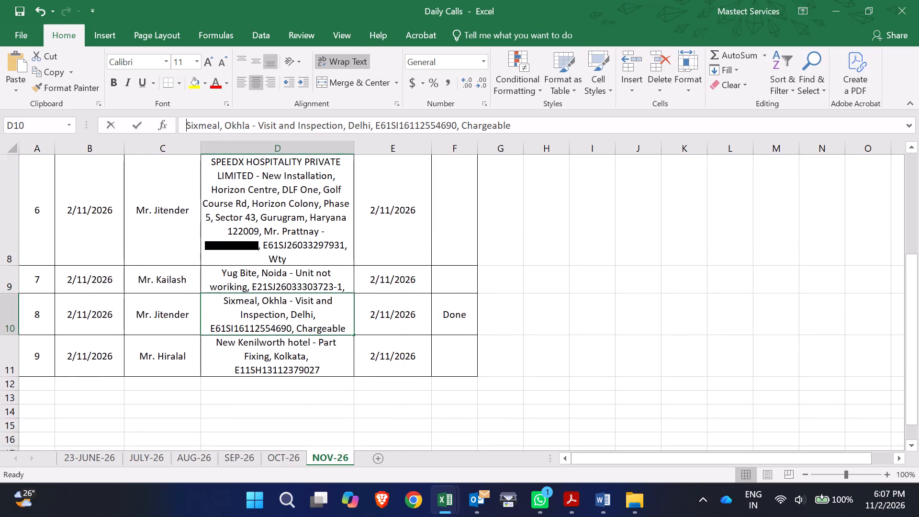
key(shift+Right)
key(shift+Right)
key(shift+Right)
key(shift+Right)
key(shift+Right)
key(shift+Right)
key(shift+Right)
key(shift+Right)
key(shift+Right)
key(shift+Right)
key(shift+Right)
key(shift+Right)
key(shift+Right)
key(shift+Right)
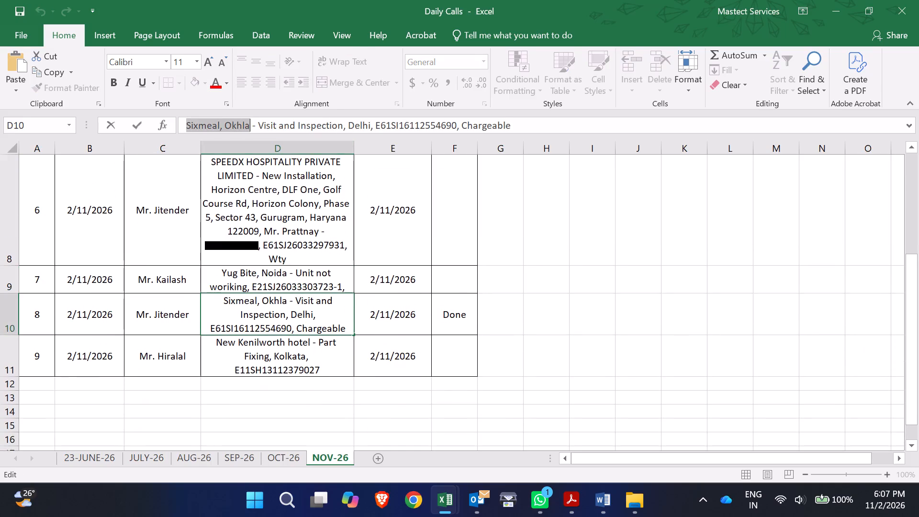
key(shift+Right)
key(shift+Left)
key(ctrl+c)
key(alt+Tab)
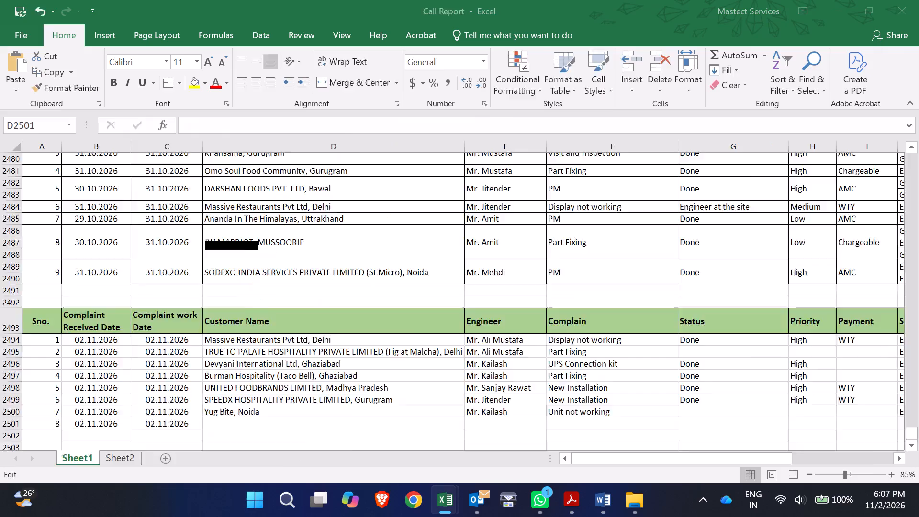
key(ctrl+v)
key(Return)
key(Up)
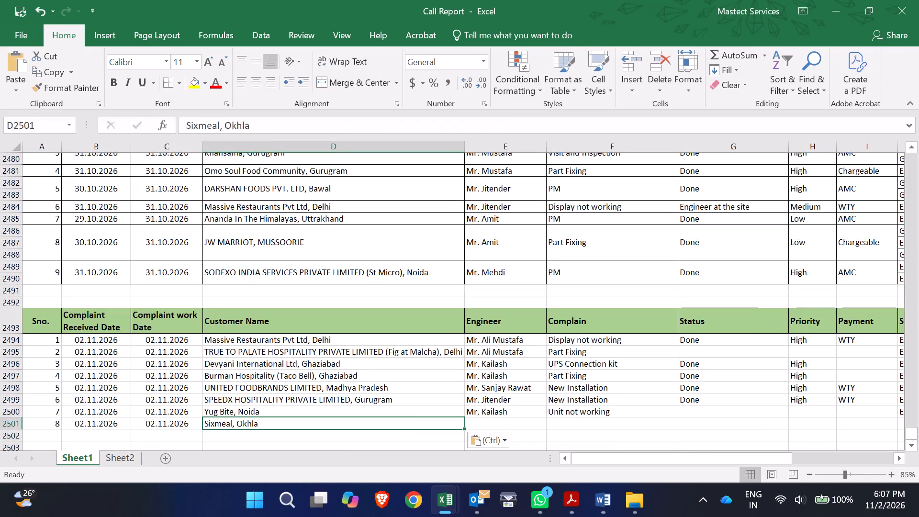
Check call 8's engineer in Daily Calls, enter Mr. Jitender as entry 8's Engineer in Call Report, and save.
key(Right)
key(alt+Tab)
key(alt+Tab)
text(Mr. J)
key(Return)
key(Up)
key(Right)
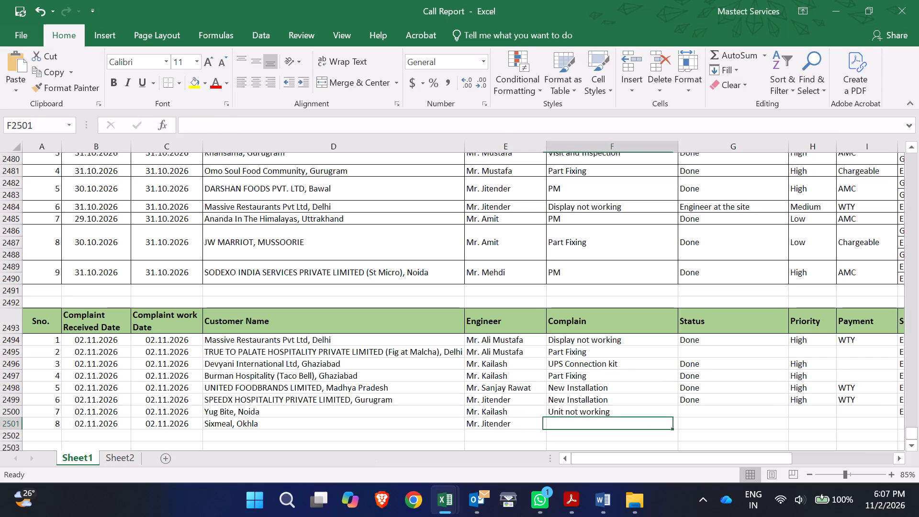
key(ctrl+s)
Check call 8's job in Daily Calls and enter "Visit and Inspection" as entry 8's Complain value in Call Report.
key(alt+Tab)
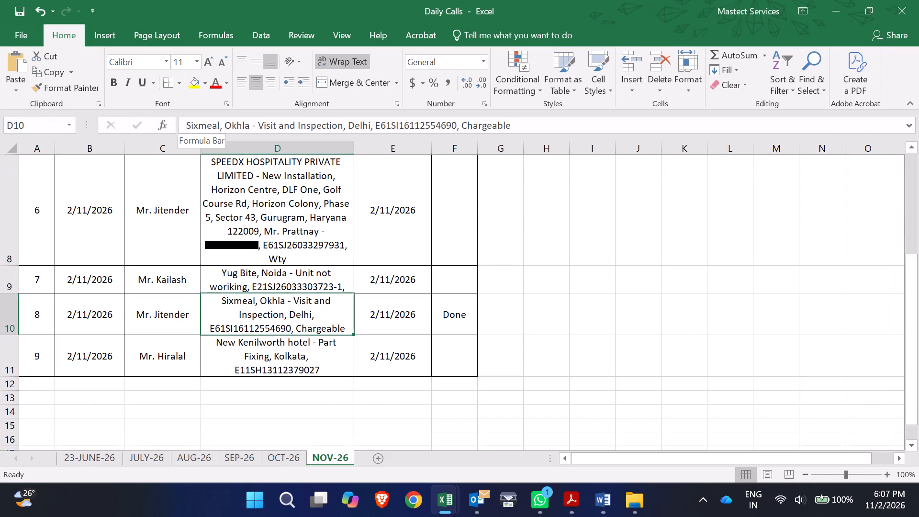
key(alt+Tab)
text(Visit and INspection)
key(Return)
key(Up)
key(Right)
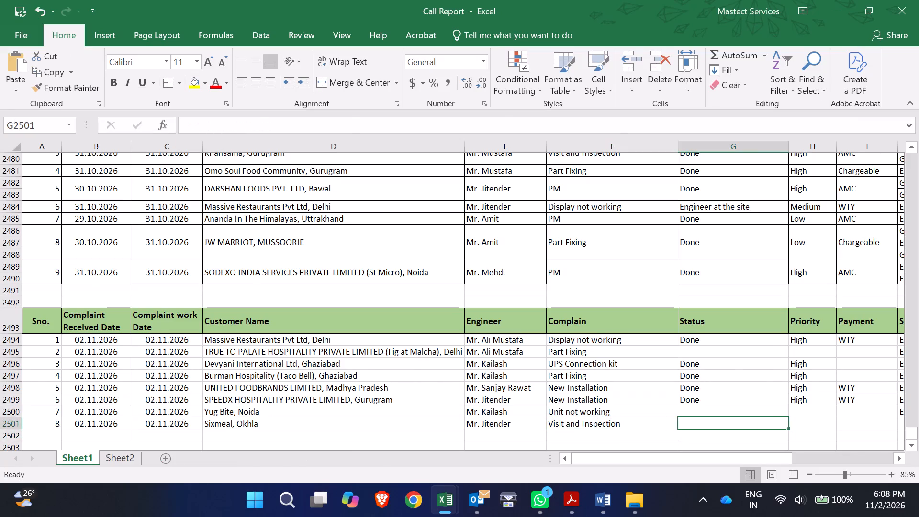
Check call 8's status in Daily Calls, and set entry 8's Status to Done and Priority to High in Call Report.
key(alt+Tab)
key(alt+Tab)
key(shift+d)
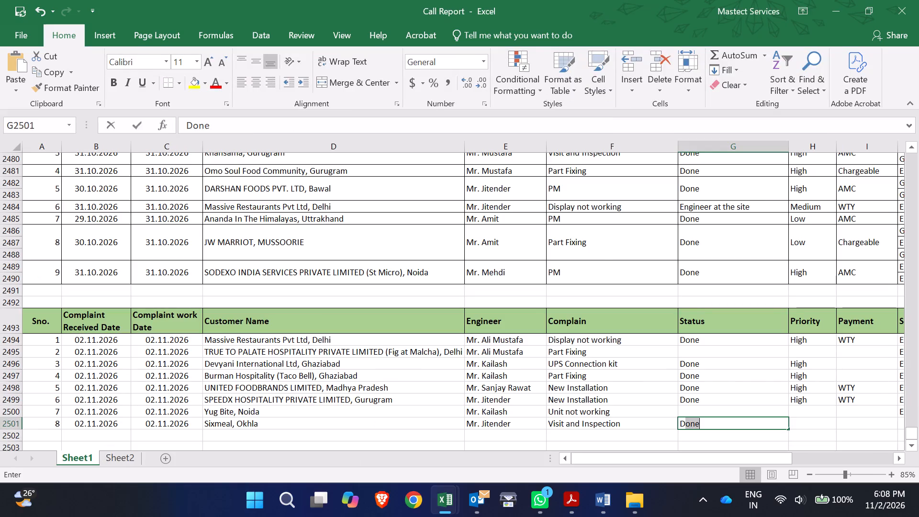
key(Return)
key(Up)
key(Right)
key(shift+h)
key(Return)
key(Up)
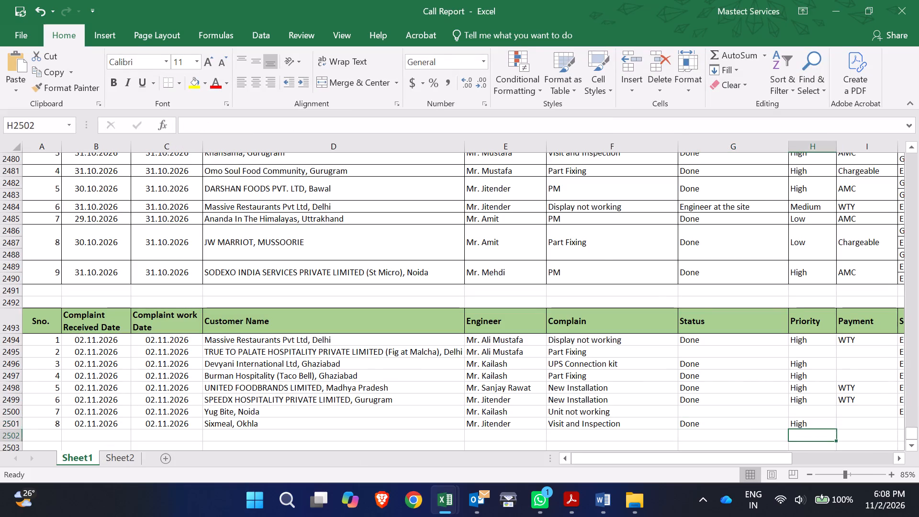
Copy the payment type Chargeable from the JW MARRIOT row into Payment cell I2501 for Sixmeal, Okhla, and save.
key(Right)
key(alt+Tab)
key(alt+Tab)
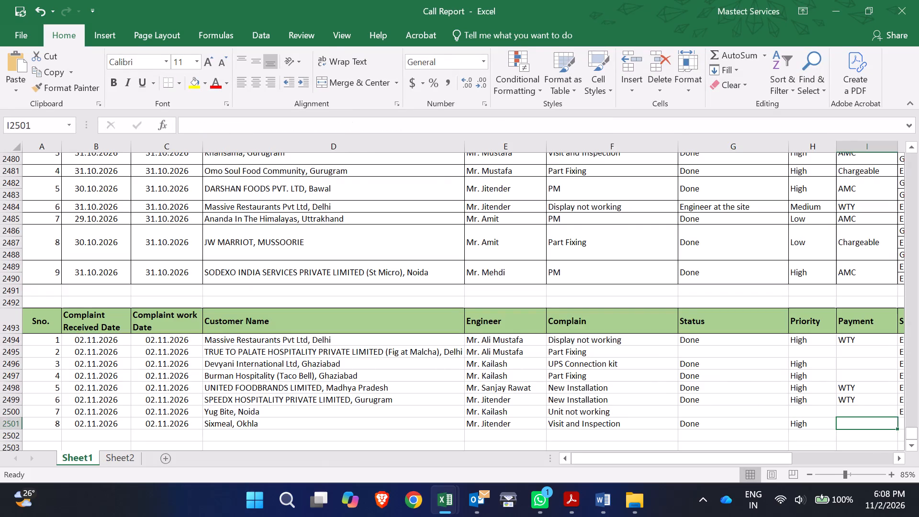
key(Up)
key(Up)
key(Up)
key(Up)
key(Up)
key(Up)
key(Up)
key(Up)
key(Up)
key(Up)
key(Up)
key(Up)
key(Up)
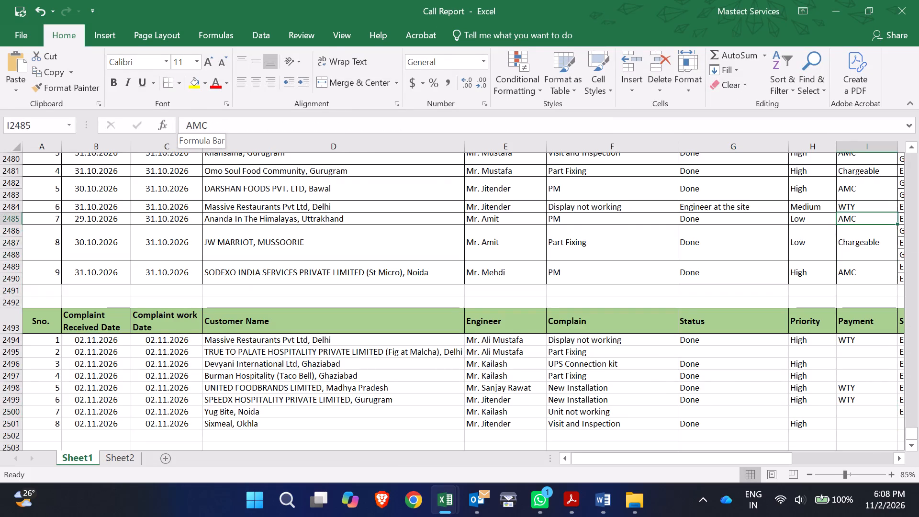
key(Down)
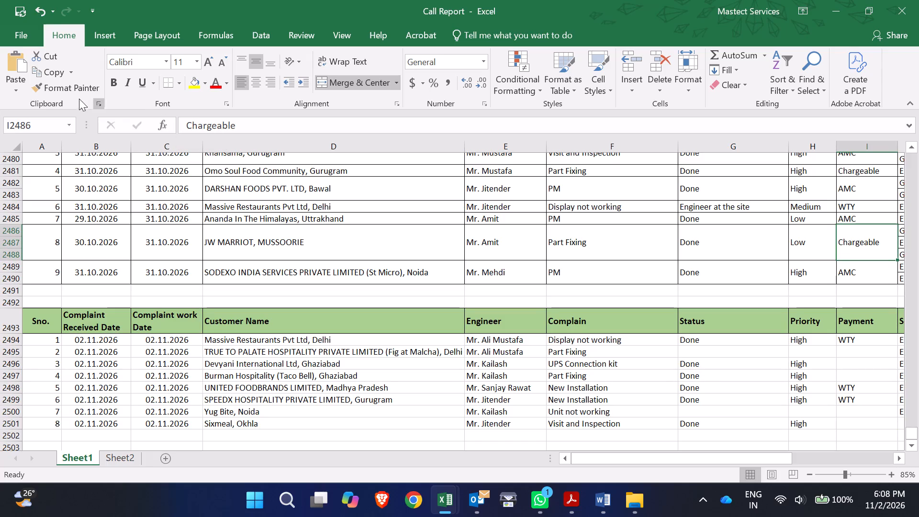
double_click(219, 119)
key(ctrl+c)
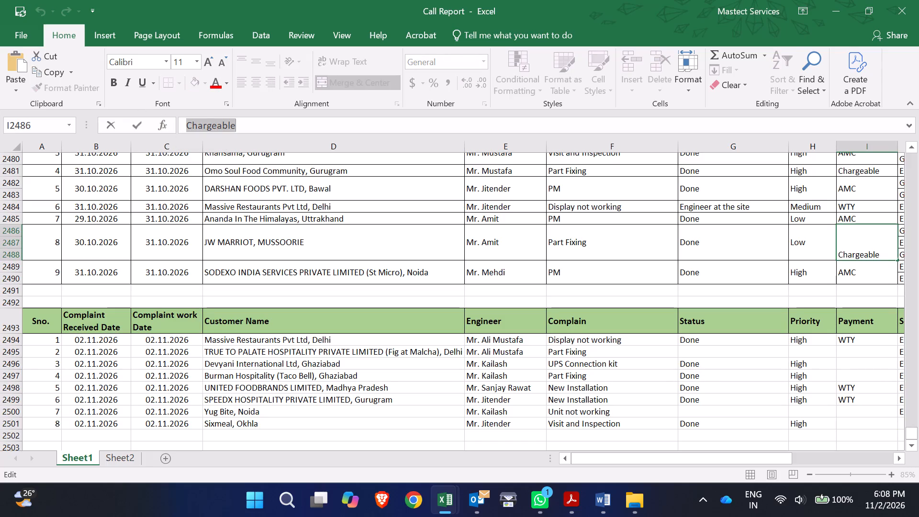
click(847, 423)
key(ctrl+v)
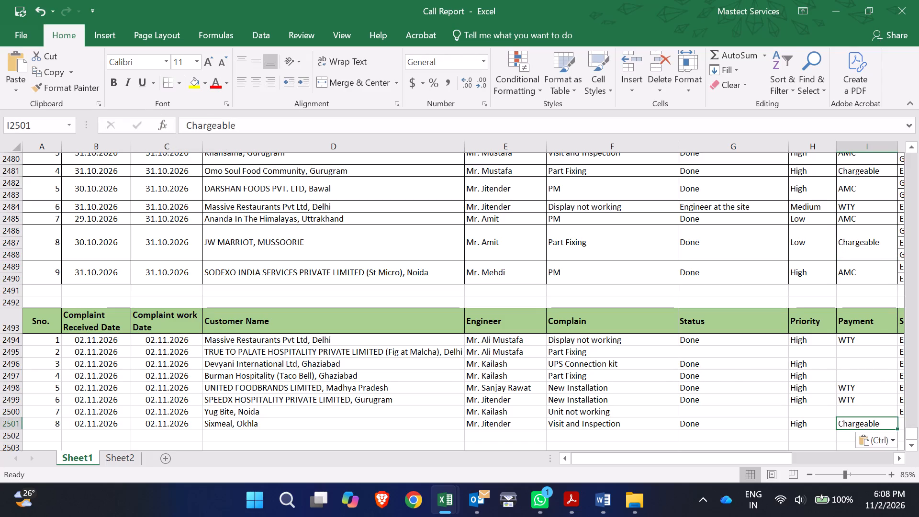
key(ctrl+s)
key(Return)
key(Up)
key(Right)
key(alt+Tab)
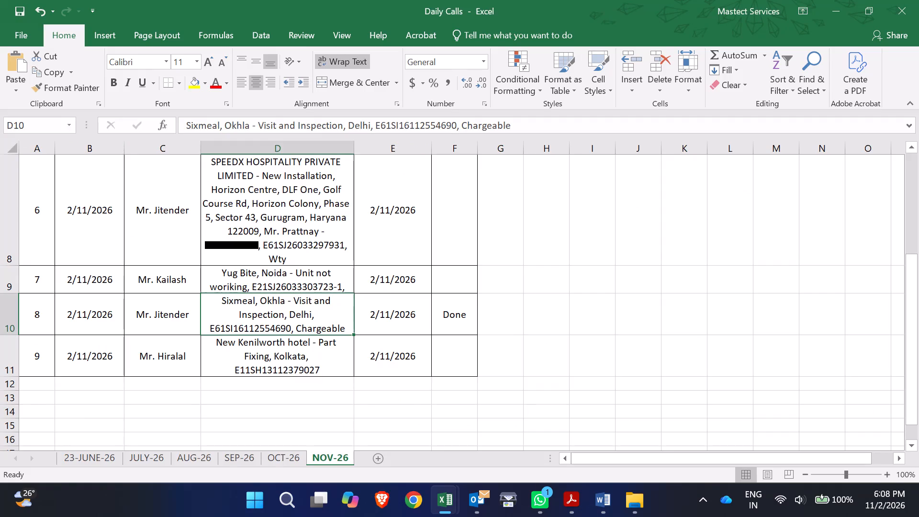
triple_click(223, 330)
click(223, 330)
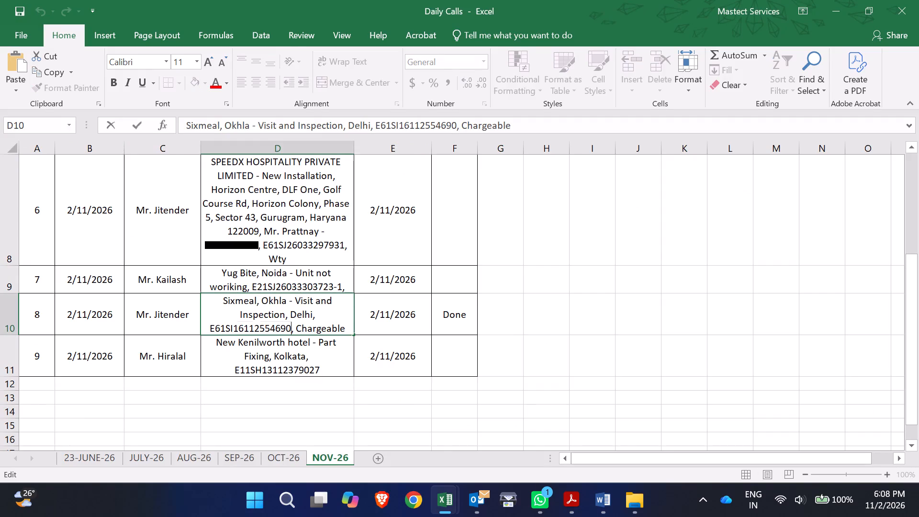
key(ctrl+c)
key(alt+Tab)
key(ctrl+v)
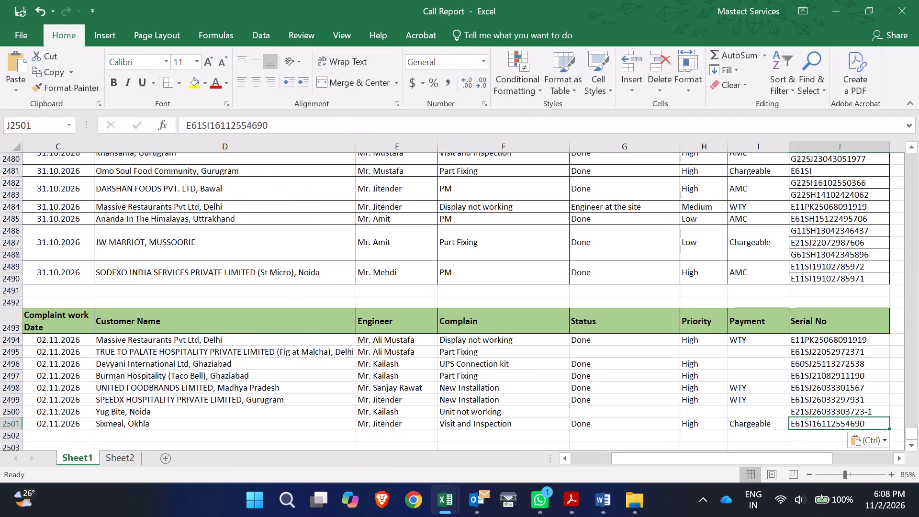
key(Return)
Number row 2502 as entry 9, fill its received and work dates 02.11.2026 from the row above, and save.
key(Left)
key(Left)
key(Left)
key(Left)
key(Left)
key(Left)
key(Left)
key(Left)
key(Left)
key(Left)
key(Left)
key(Left)
key(Left)
key(Left)
key(Left)
key(Left)
key(Left)
key(Left)
key(Left)
key(Left)
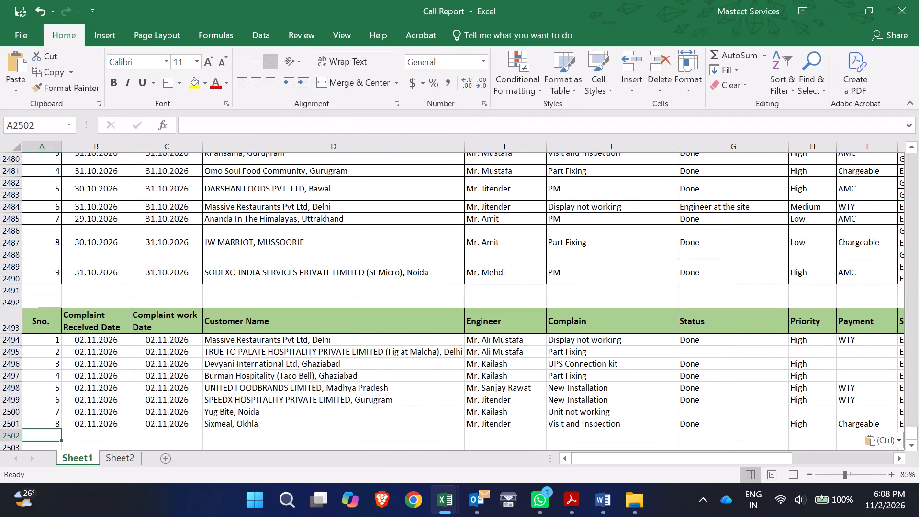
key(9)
key(Return)
key(Up)
key(Right)
key(shift+Right)
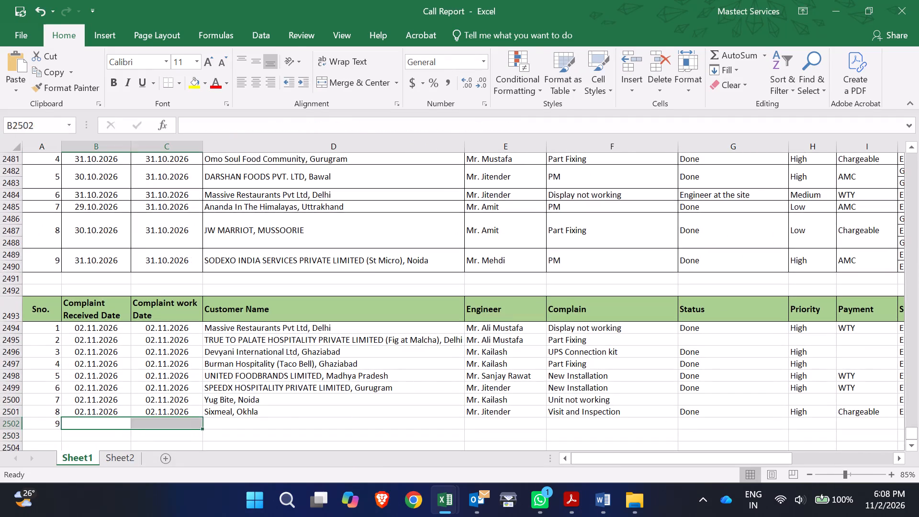
key(ctrl+d)
key(Right)
key(Right)
key(ctrl+s)
Copy "New Kenilworth hotel" from call 9 in Daily Calls into Customer Name cell D2502 of Call Report and append ", Kolkata".
key(alt+Tab)
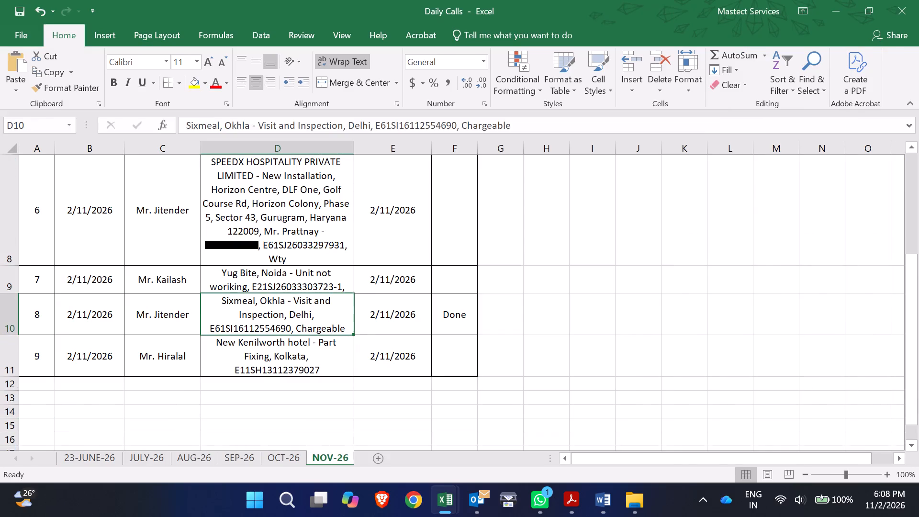
click(293, 359)
click(186, 131)
key(shift+Right)
key(shift+Right)
key(shift+Right)
key(shift+Right)
key(shift+Right)
key(shift+Right)
key(shift+Right)
key(shift+Right)
key(shift+Right)
key(shift+Right)
key(shift+Right)
key(shift+Right)
key(shift+Right)
key(shift+Right)
key(shift+Right)
key(shift+Right)
key(shift+Right)
key(shift+Right)
key(shift+Right)
key(shift+Right)
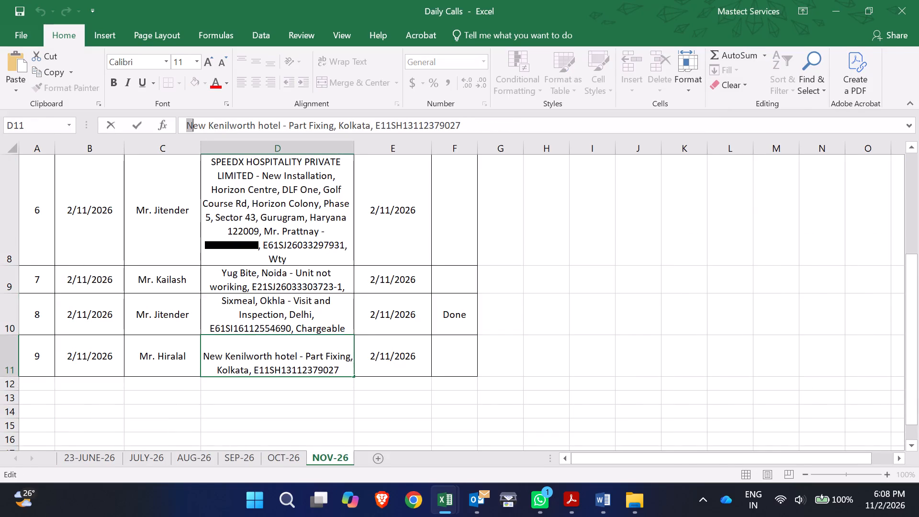
key(shift+Left)
key(shift+Left)
key(shift+Right)
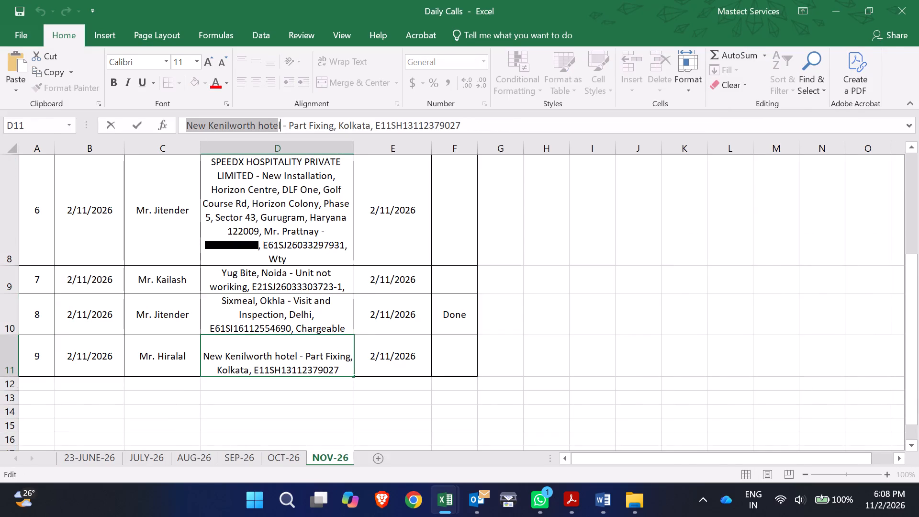
key(ctrl+c)
key(alt+Tab)
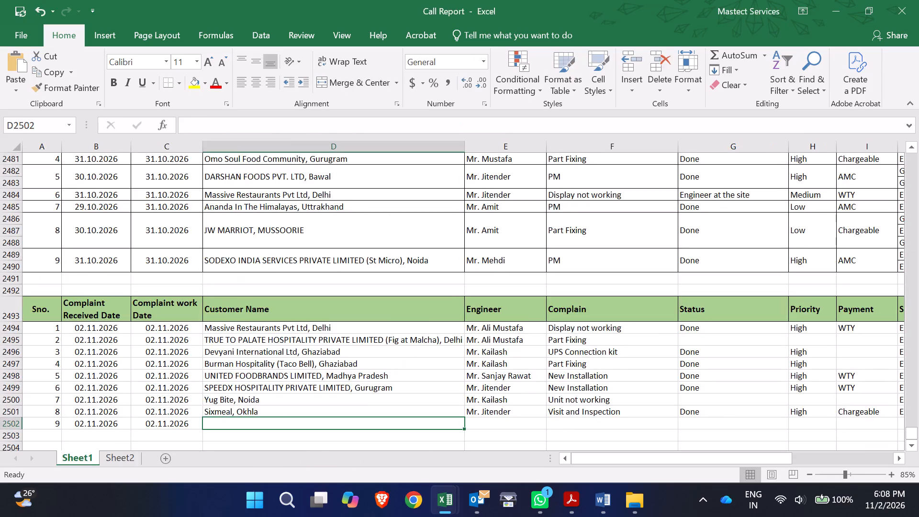
key(ctrl+v)
click(308, 126)
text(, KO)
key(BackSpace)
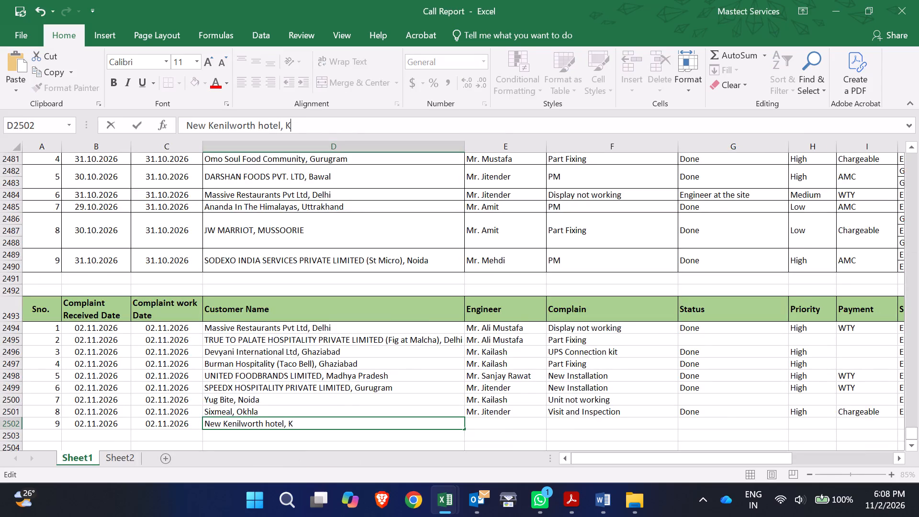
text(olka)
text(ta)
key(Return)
Enter Mr. Hiralal, the engineer given for call 9 in Daily Calls, in Engineer cell E2502 and save Call Report.
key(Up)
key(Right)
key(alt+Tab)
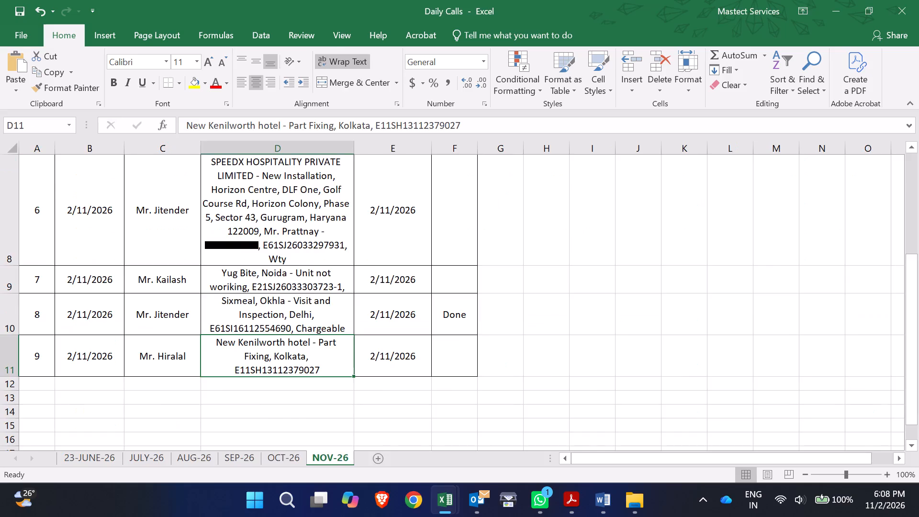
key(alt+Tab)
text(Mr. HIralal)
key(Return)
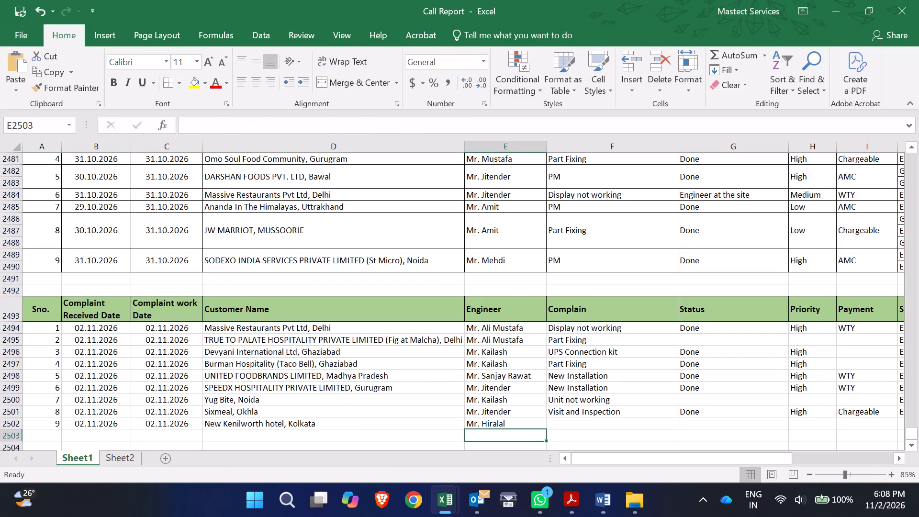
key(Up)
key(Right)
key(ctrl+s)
Enter the complaint Part Fixing, as given for call 9 in Daily Calls, in Complain cell F2502 of Call Report.
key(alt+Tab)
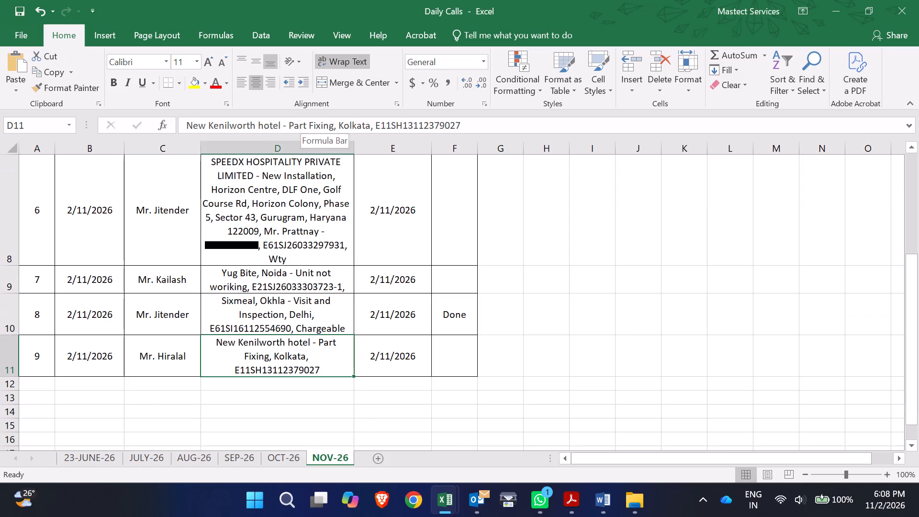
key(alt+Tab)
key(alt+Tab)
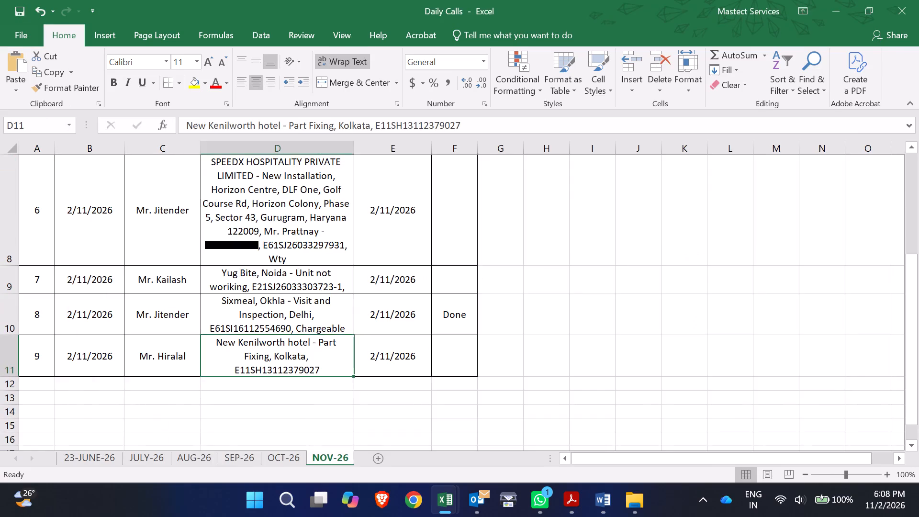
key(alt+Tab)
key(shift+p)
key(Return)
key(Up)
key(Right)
Return to the Daily Calls workbook for the remaining details of call 9, New Kenilworth hotel.
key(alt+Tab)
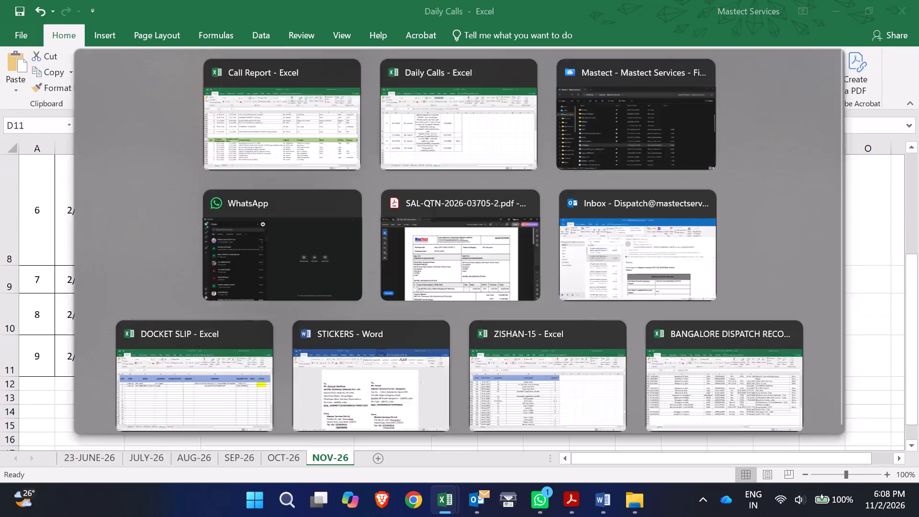
Set the Status of entry 9, New Kenilworth hotel, to Done and its Priority to High in row 2502, and save.
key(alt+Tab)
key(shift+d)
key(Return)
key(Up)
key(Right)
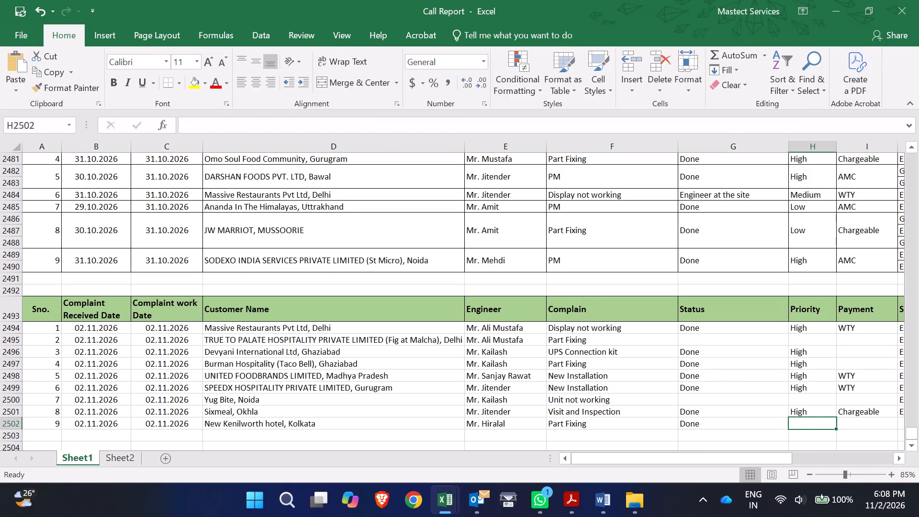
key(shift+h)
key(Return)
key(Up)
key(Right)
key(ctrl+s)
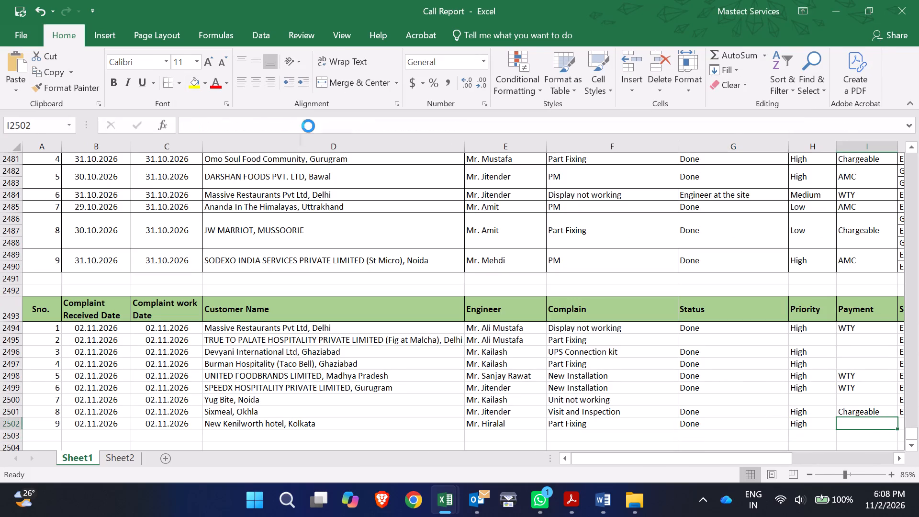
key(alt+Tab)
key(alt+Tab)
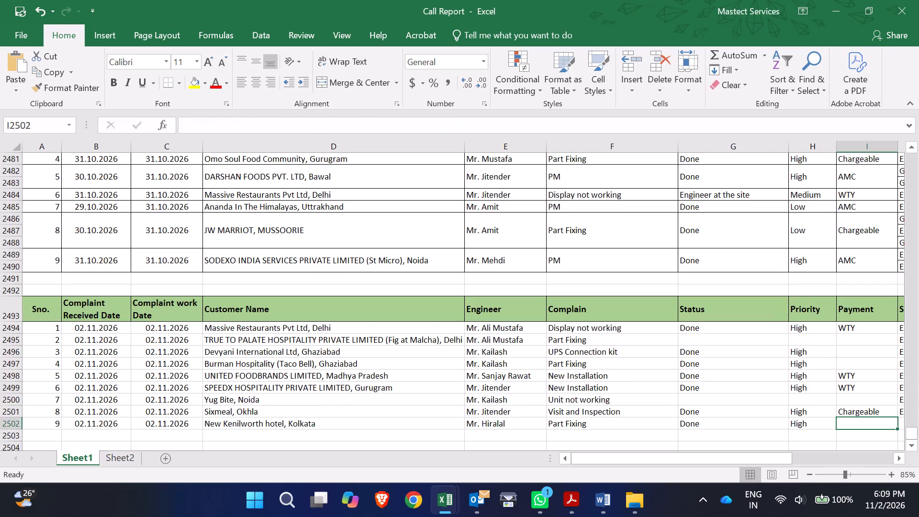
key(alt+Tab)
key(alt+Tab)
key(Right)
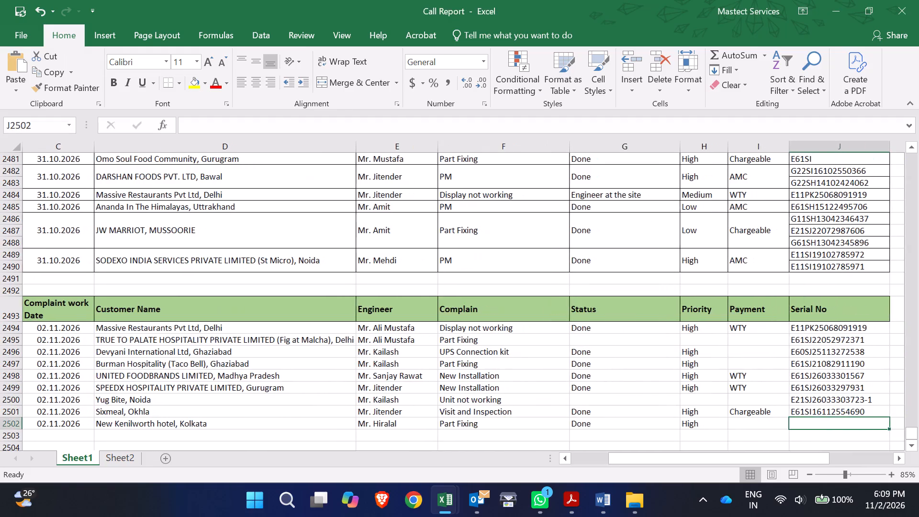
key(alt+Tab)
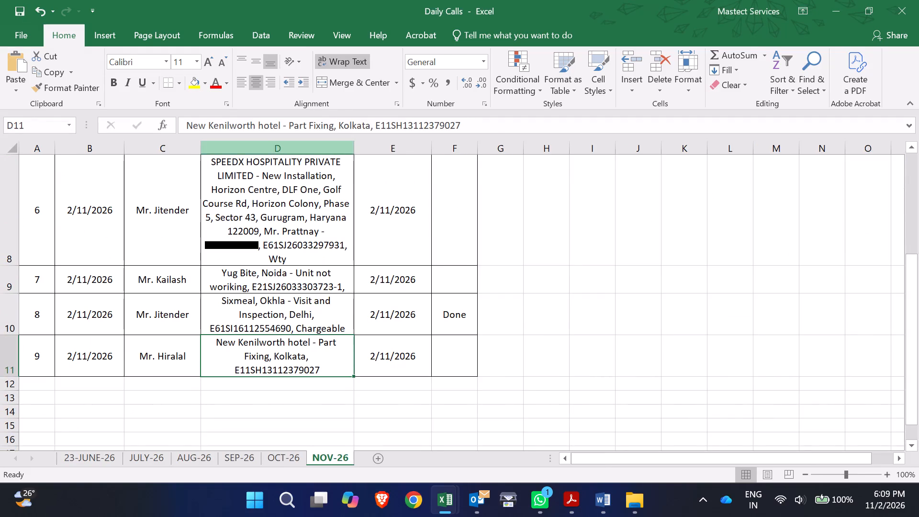
triple_click(289, 371)
click(289, 371)
key(ctrl+c)
key(alt+Tab)
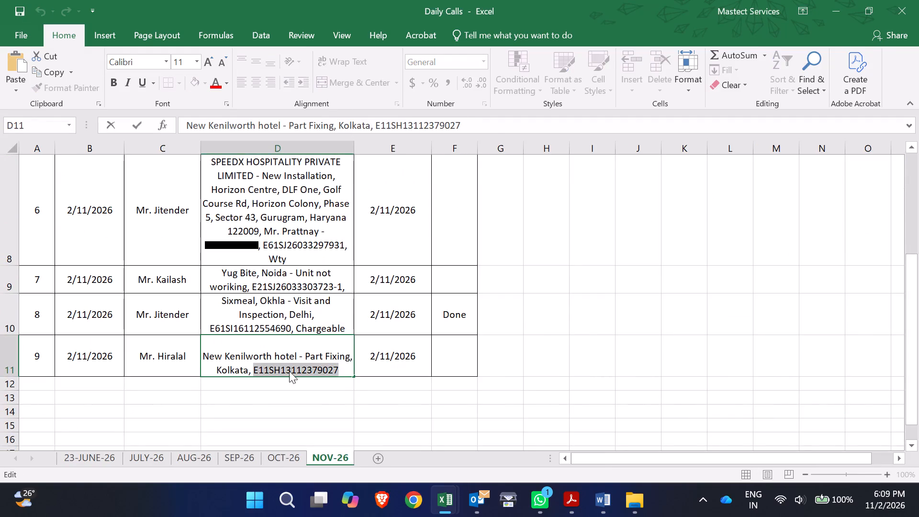
key(ctrl+v)
key(ctrl+s)
key(Return)
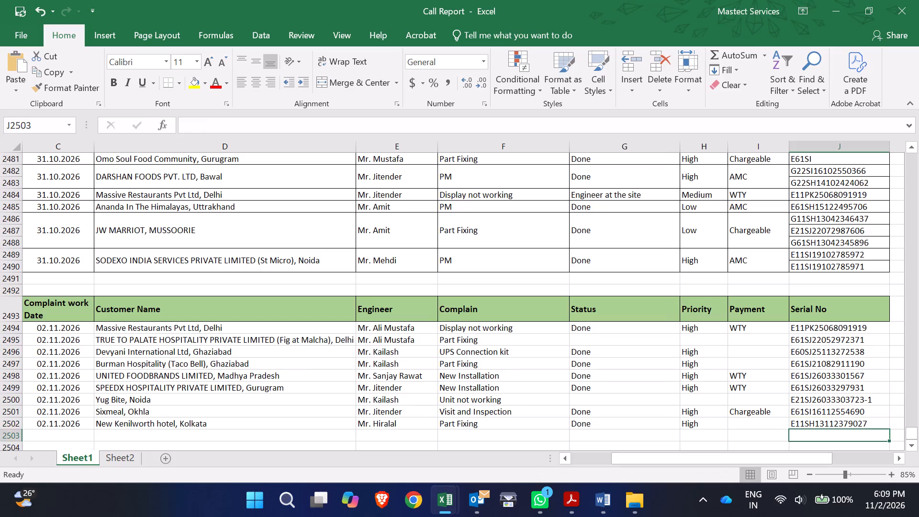
key(Up)
key(Left)
key(ctrl+s)
Go back to the start of row 2502, the last entry in the 02.11.2026 block.
key(Left)
key(Left)
key(Left)
key(Left)
key(Left)
key(Left)
key(Left)
key(Left)
key(Left)
key(Left)
key(Left)
key(Left)
key(Left)
key(Left)
key(Left)
key(Left)
key(Left)
key(Left)
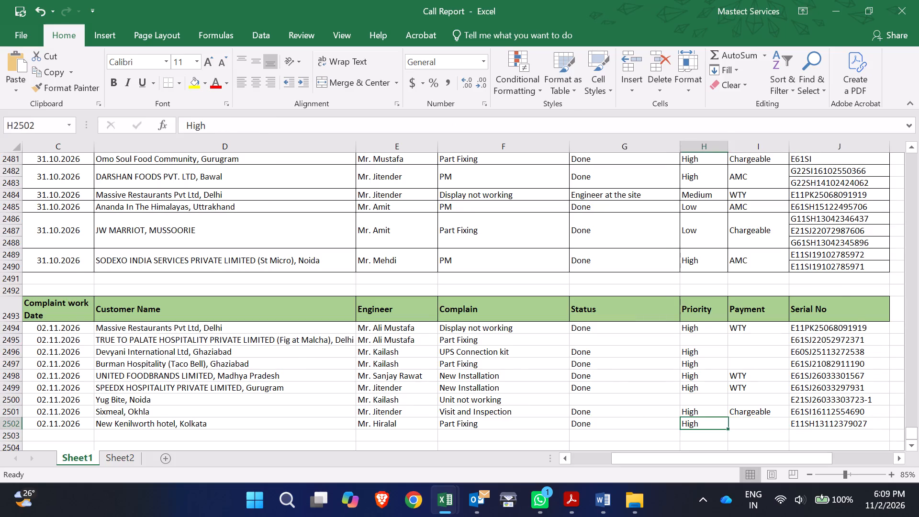
Check the New Kenilworth hotel entry in the Daily Calls workbook, and return to Call Report.
key(alt+Tab)
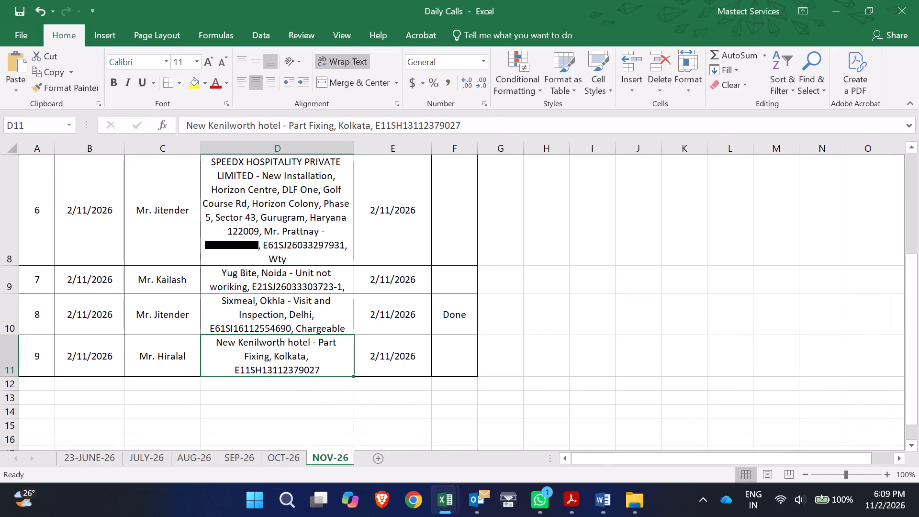
key(alt+Tab)
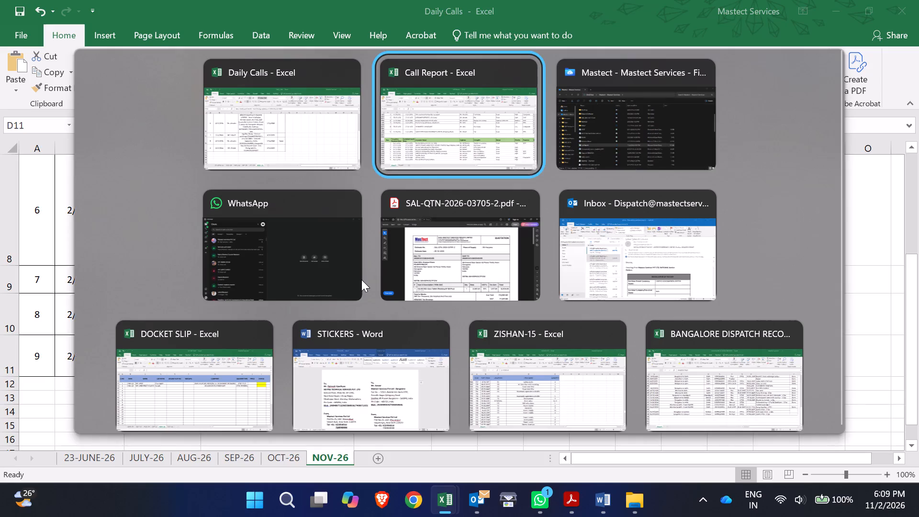
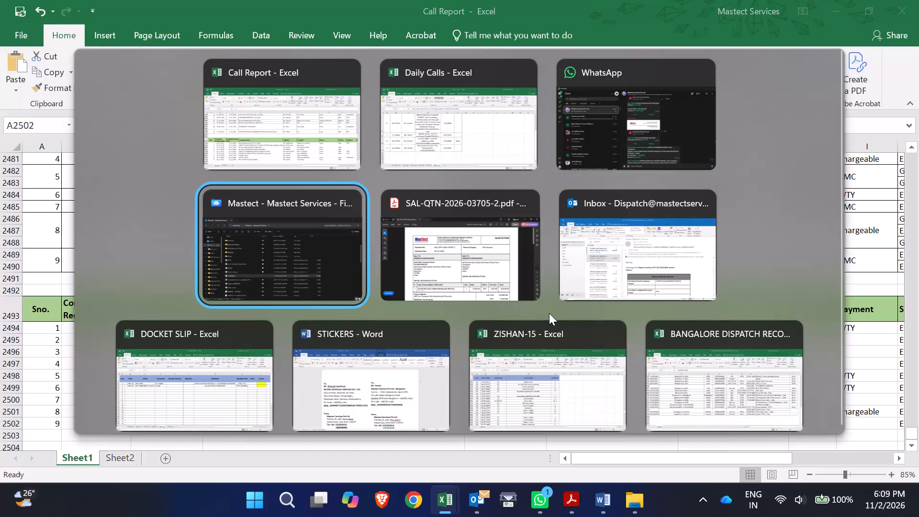
Close the Mastect folder window in File Explorer, return to the Call Report workbook and save it.
click(897, 13)
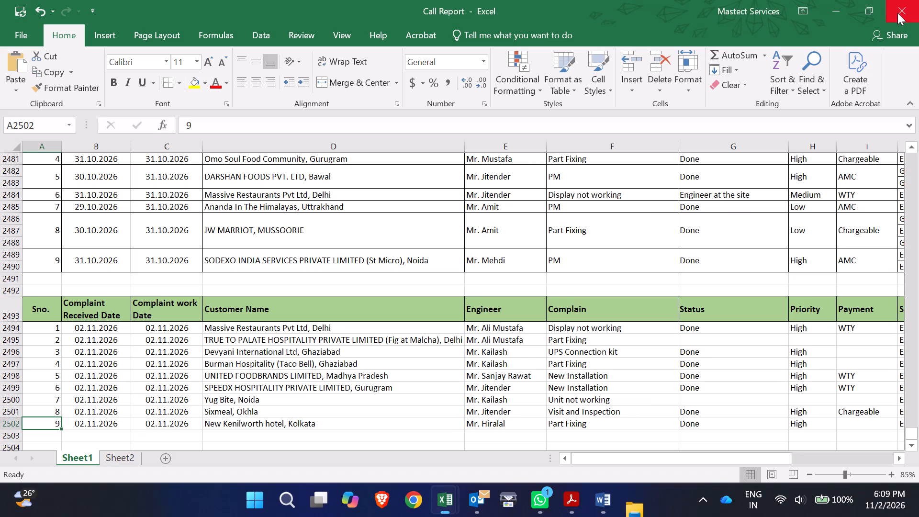
key(alt+Tab)
key(alt+Left)
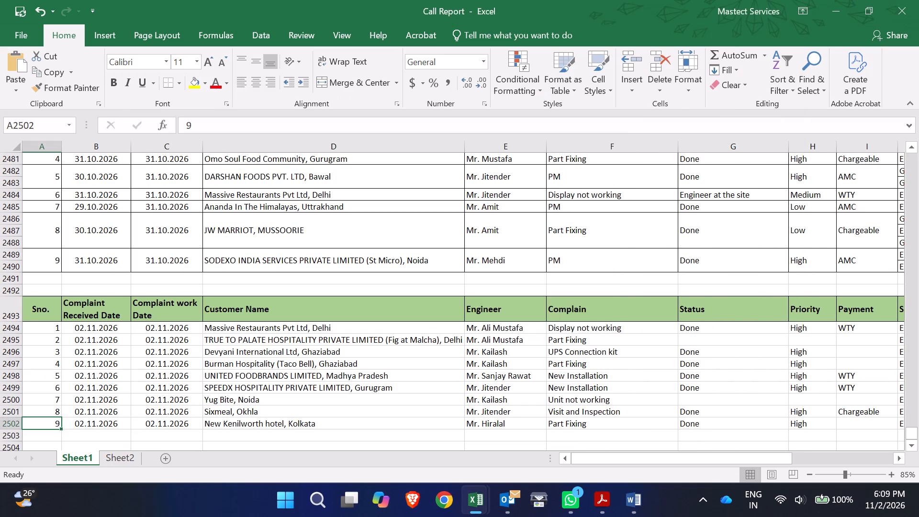
key(ctrl+s)
Select all 02.11.2026 entries in A2494:J2502, from Sno. through Serial No, and open the border choices for them.
click(32, 325)
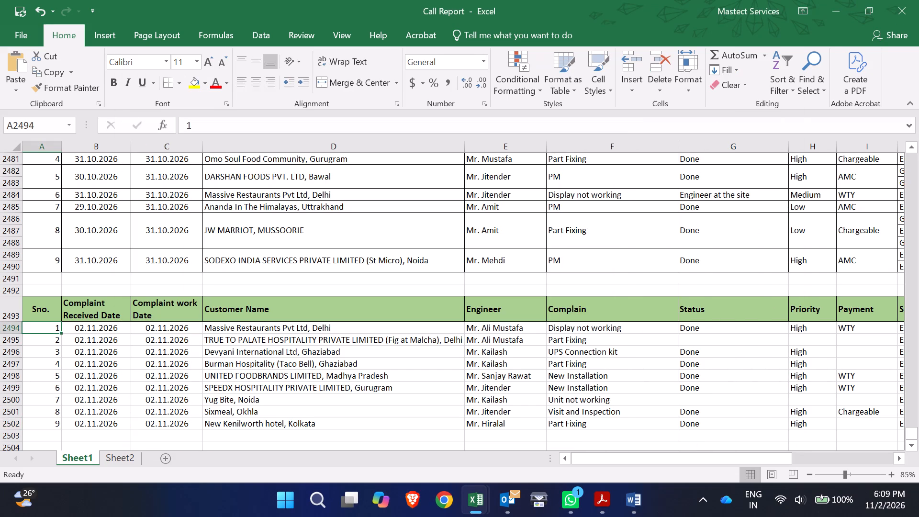
key(ctrl+shift+Down)
key(ctrl+shift+Right)
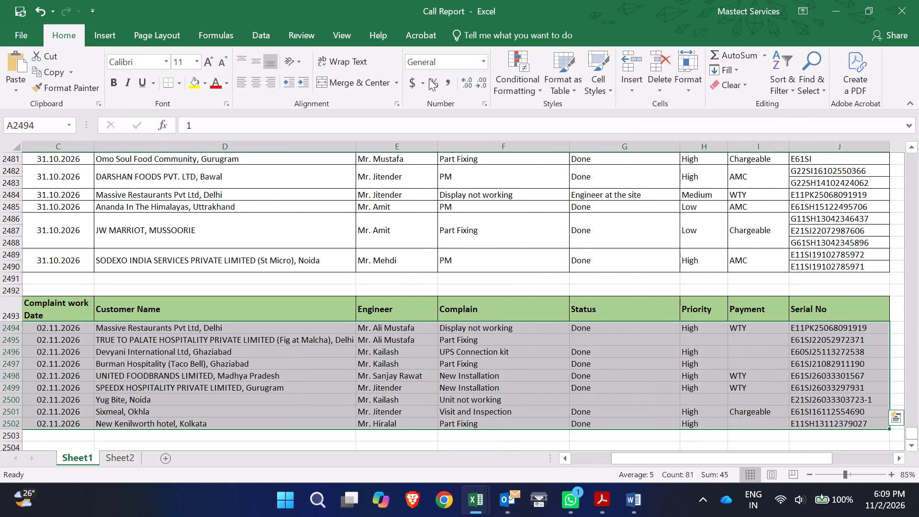
click(178, 84)
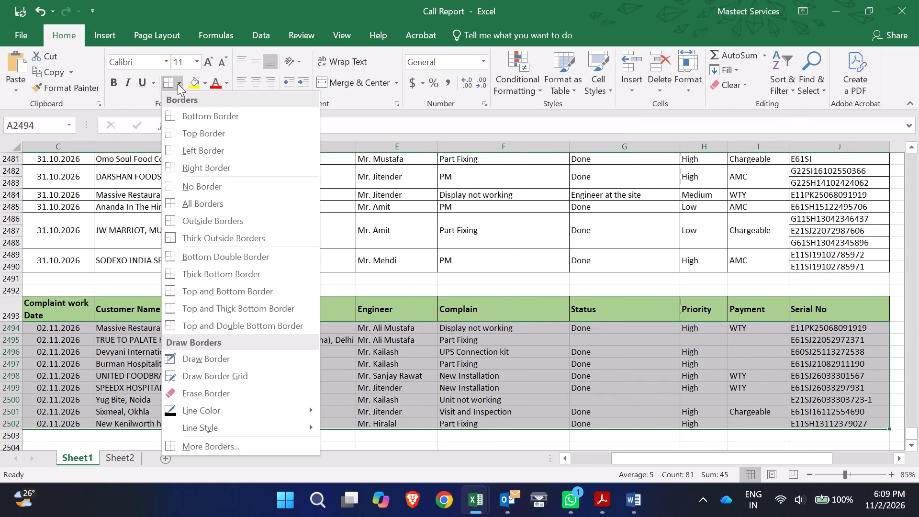
Apply All Borders to the entries of the 02.11.2026 block, A2494:J2502, and save.
click(185, 198)
scroll(176, 362, right, 2)
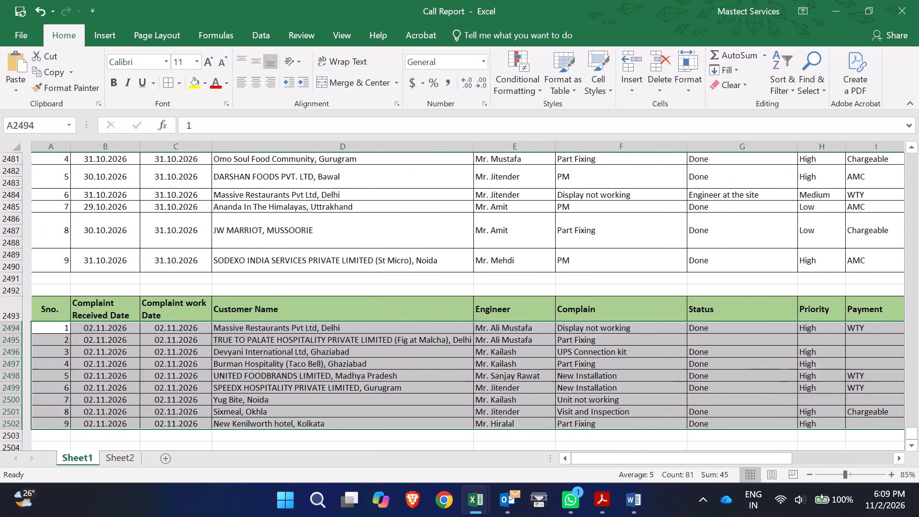
scroll(176, 362, right, 1)
key(ctrl+s)
key(ctrl+s)
click(226, 357)
key(ctrl+s)
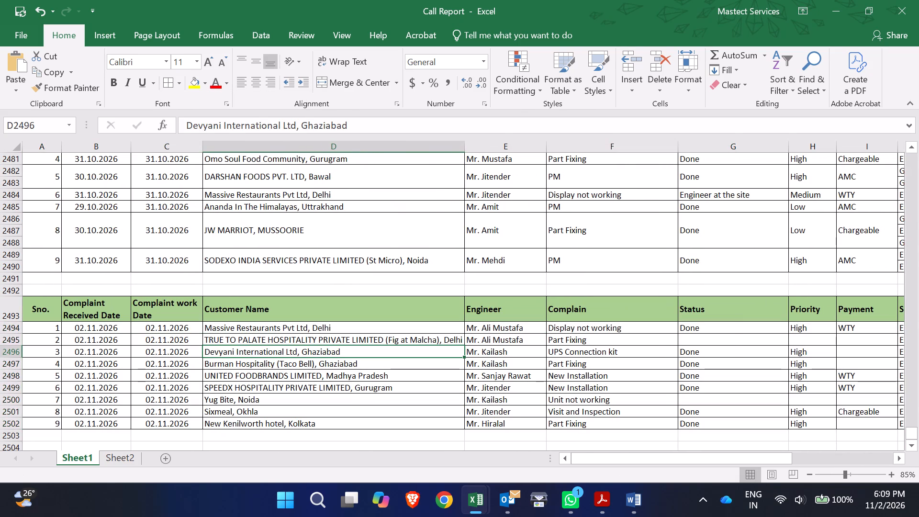
scroll(653, 369, left, 1)
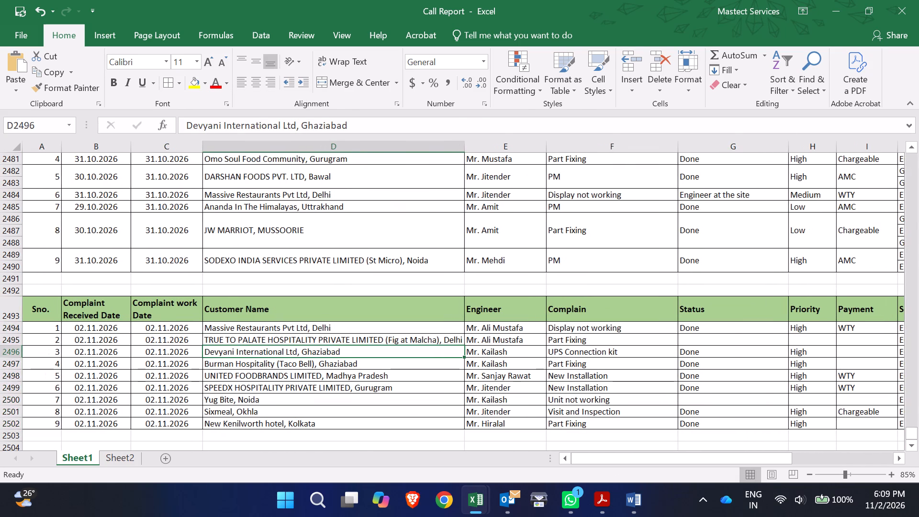
Check entry 2, TRUE TO PALATE HOSPITALITY, in row 2495 from Customer Name across to Payment, saving the workbook along the way.
click(434, 339)
key(Right)
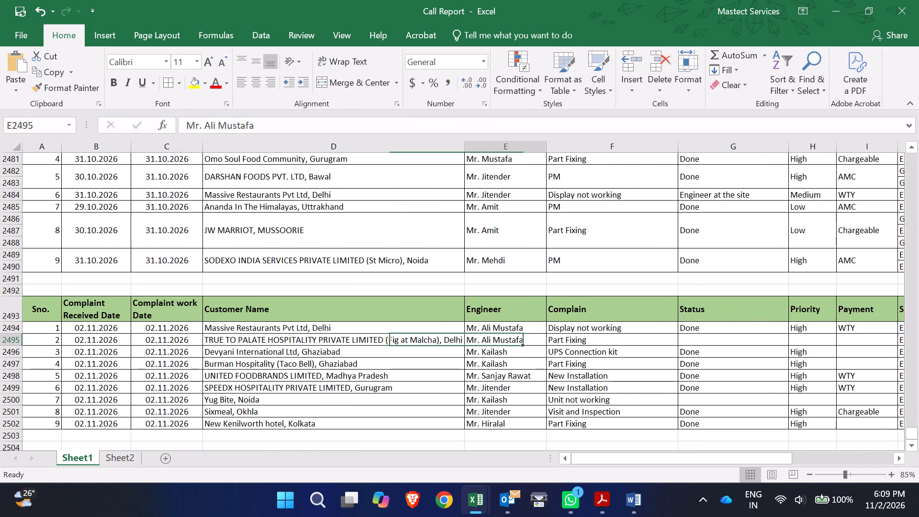
key(Right)
key(Right)
key(Right)
key(ctrl+s)
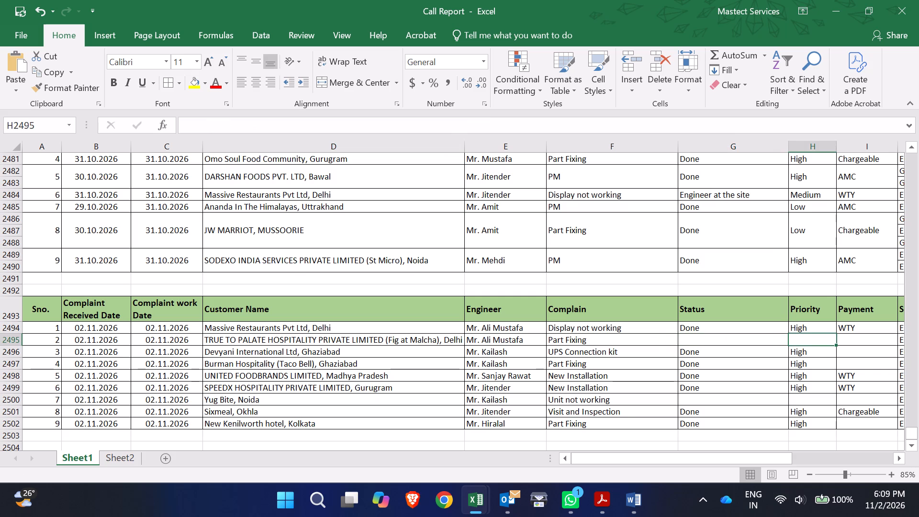
key(Right)
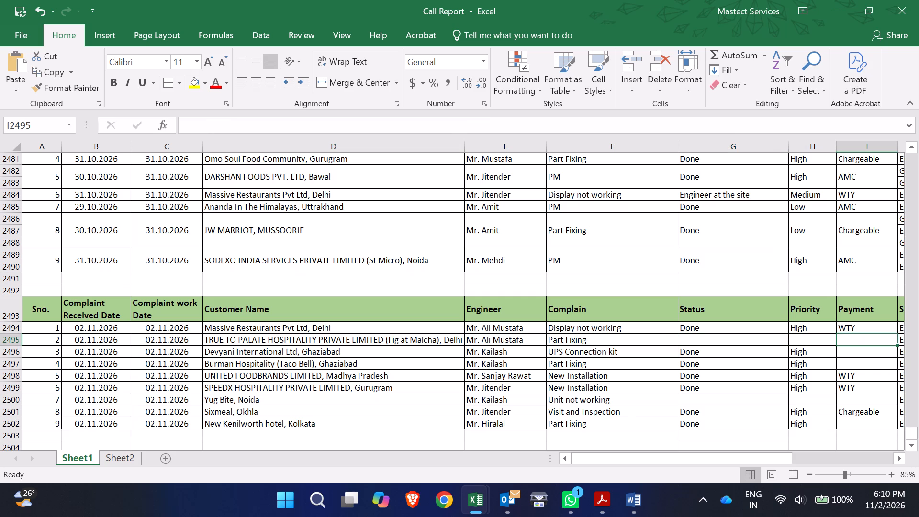
Check entry 3, Devyani International, in row 2496 from Engineer across to Payment, and save the workbook.
key(Down)
key(Left)
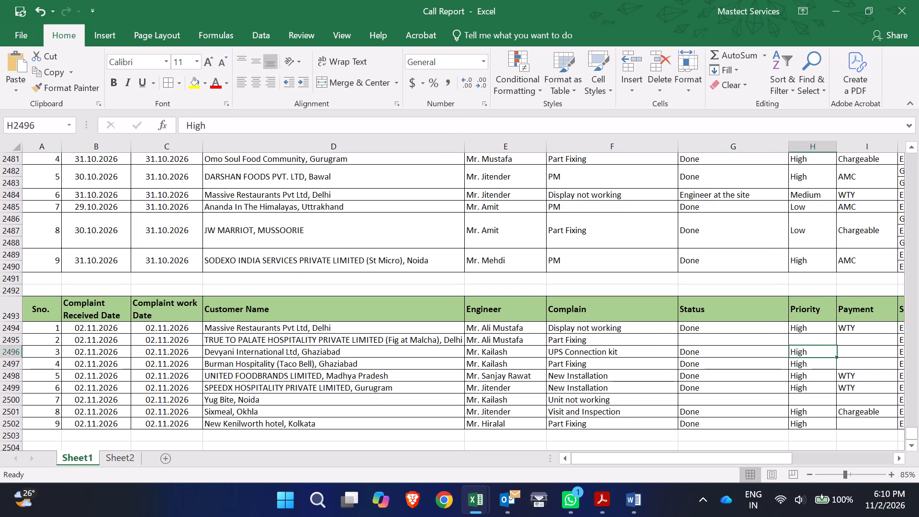
key(Left)
key(Right)
key(Right)
key(Left)
key(Left)
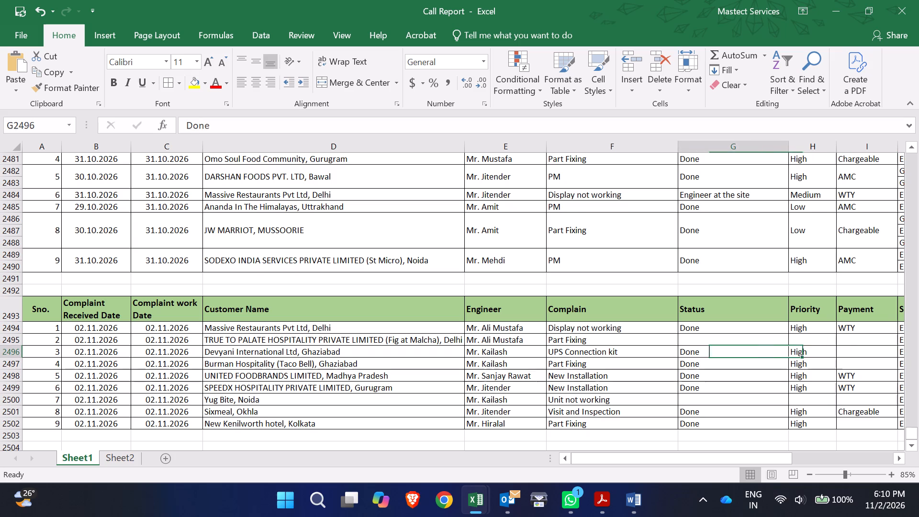
key(Left)
key(Left)
key(ctrl+s)
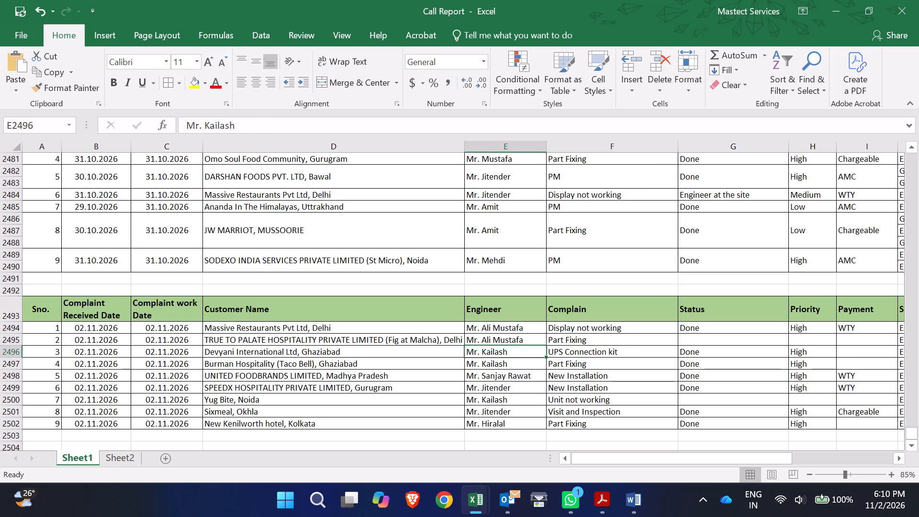
key(Right)
key(Right)
key(Right)
key(Right)
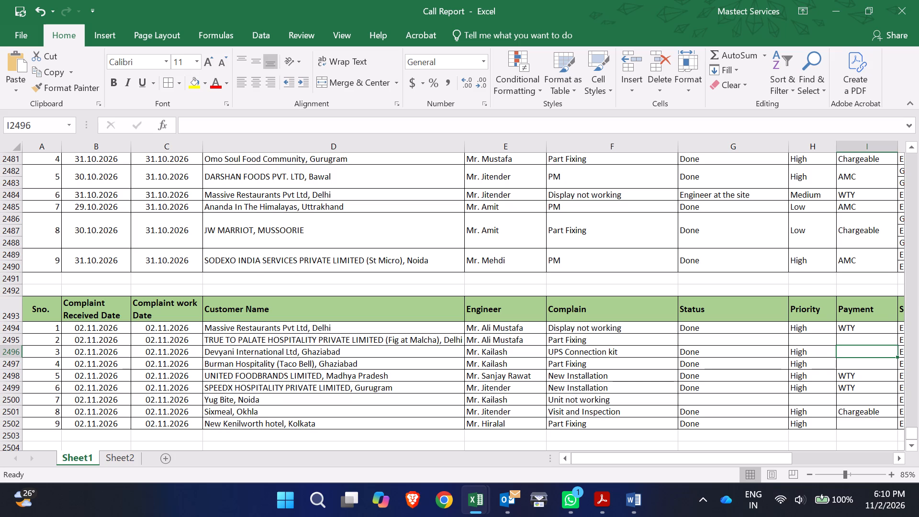
Return to entry 2 in row 2495, review its Engineer, Complain and Status cells, and save the workbook.
click(523, 338)
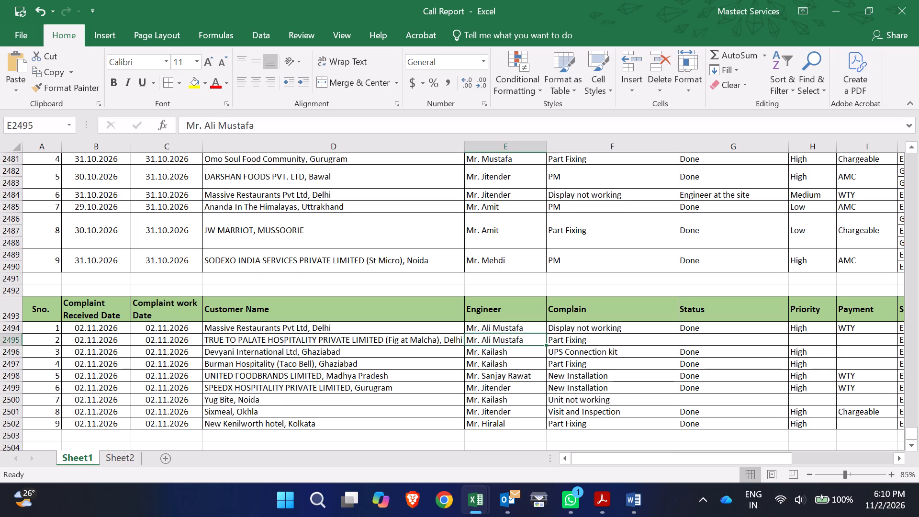
key(Right)
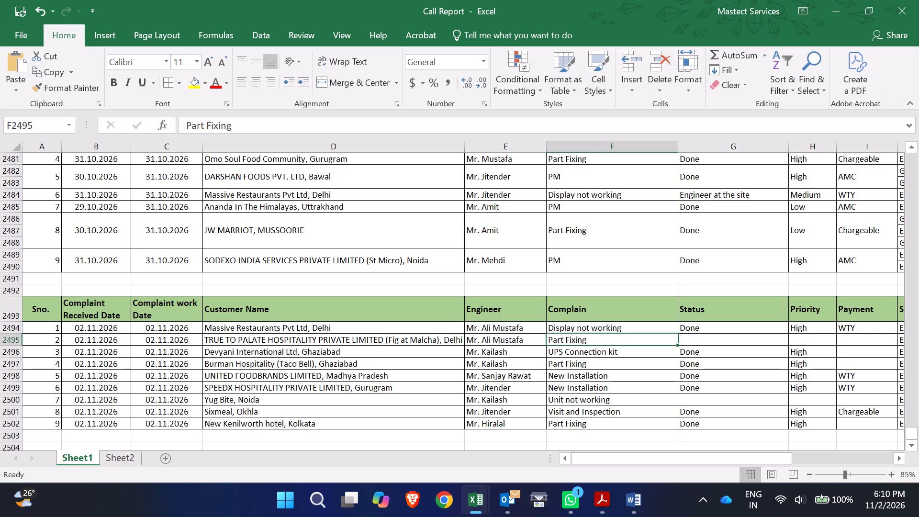
key(ctrl+s)
key(ctrl+s)
key(Right)
key(ctrl+s)
key(ctrl+s)
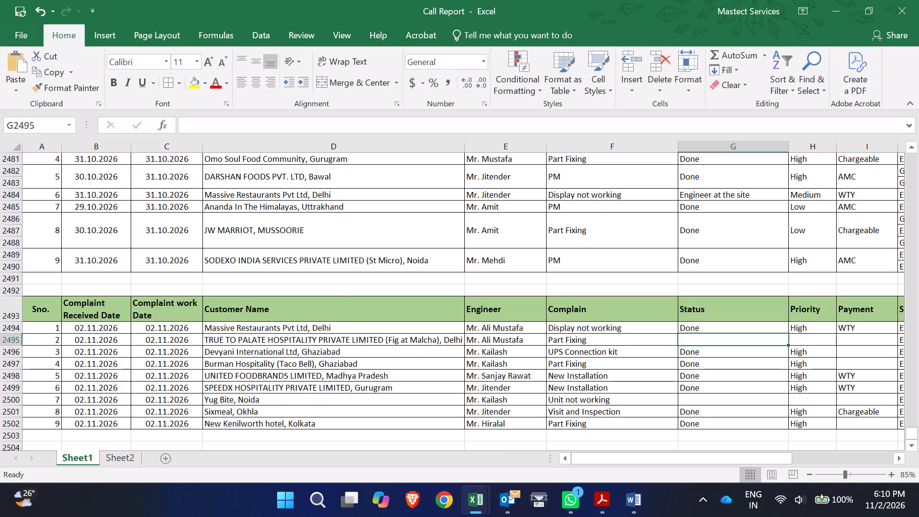
key(alt+Tab)
key(alt+Tab)
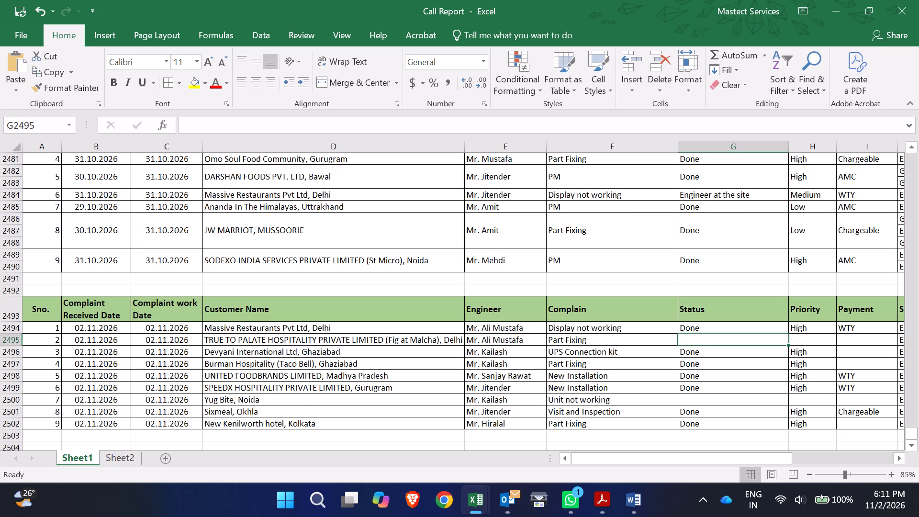
Examine entry 7, Yug Bite, Noida, in row 2500 from Customer Name to Status, and save the workbook.
key(Return)
key(Return)
key(Return)
key(Return)
key(Return)
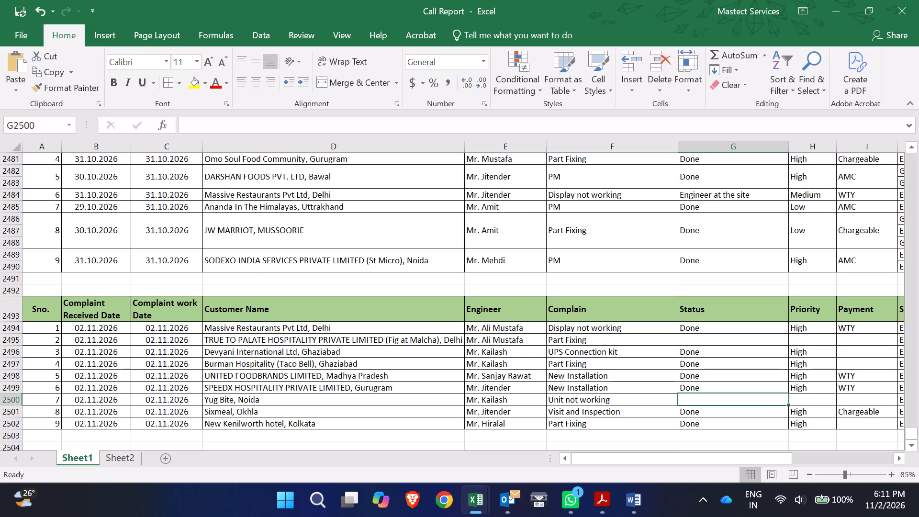
key(Left)
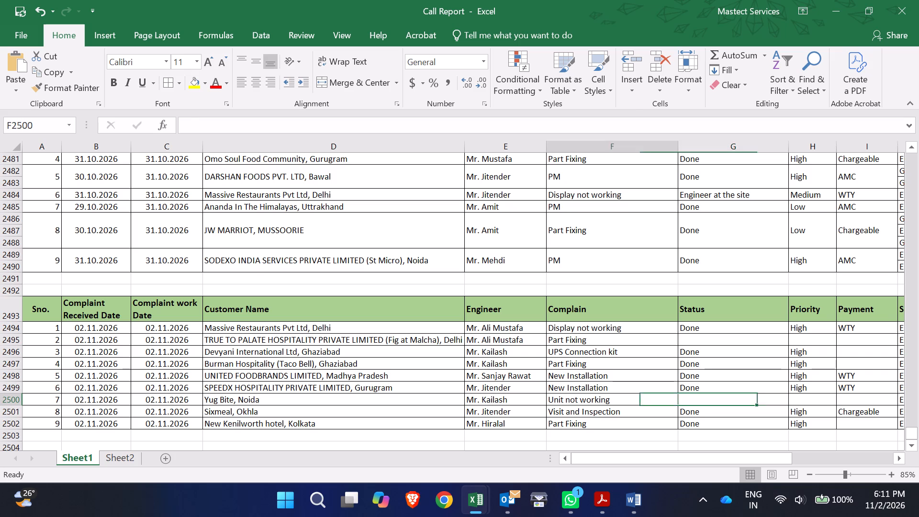
key(Left)
key(Left)
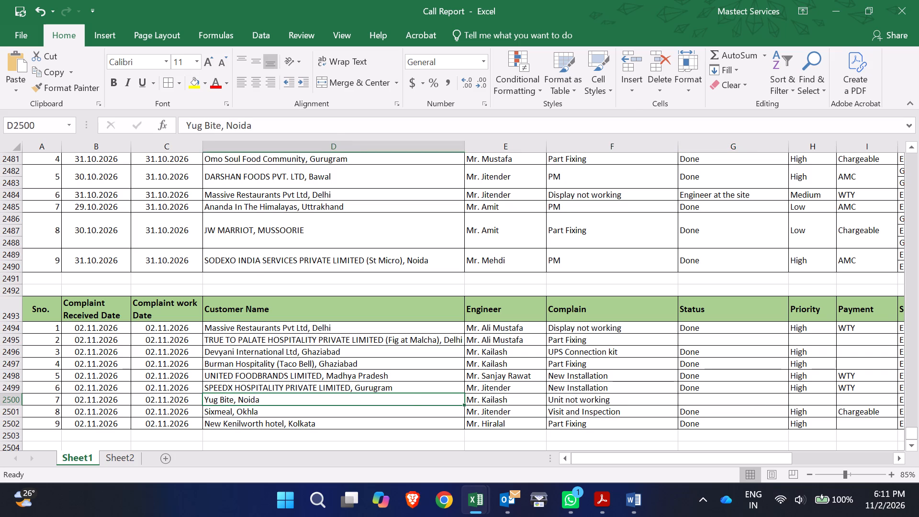
key(Right)
key(Right)
key(Right)
key(ctrl+s)
key(ctrl+s)
key(Left)
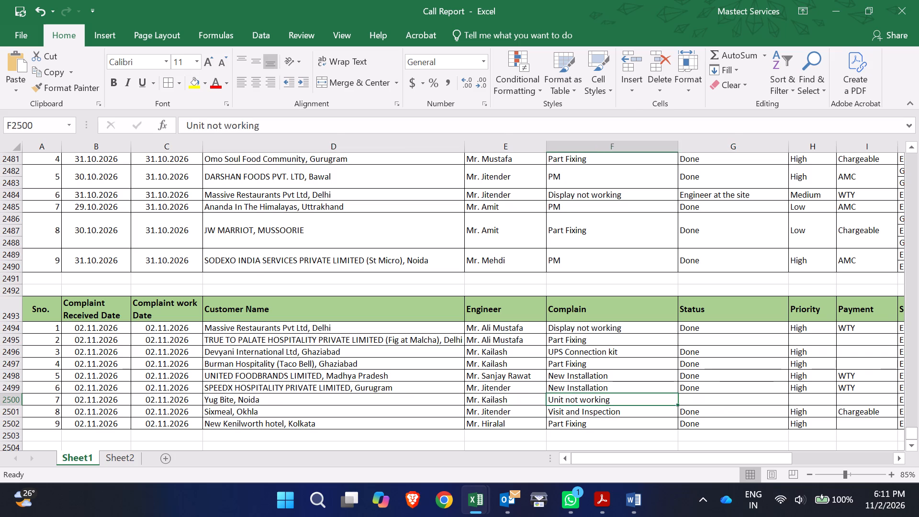
key(Left)
key(Left)
key(Left)
key(Right)
key(Right)
key(Right)
key(Right)
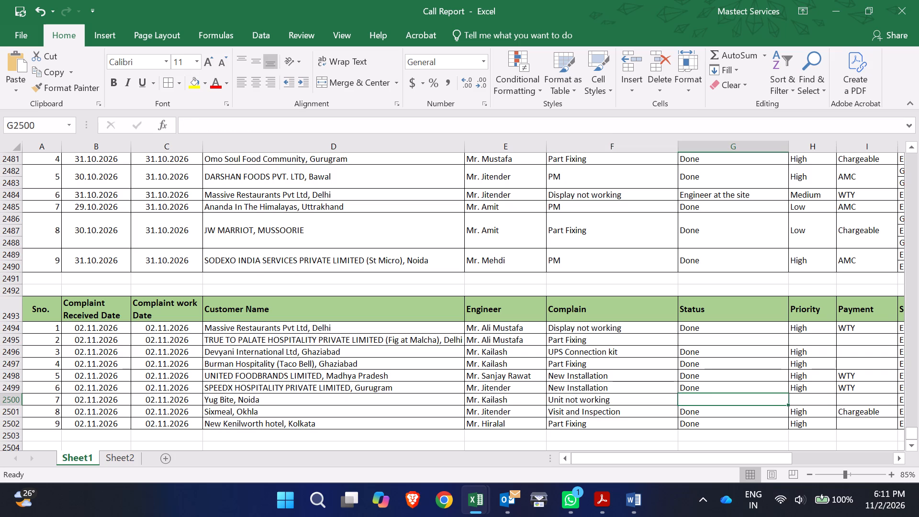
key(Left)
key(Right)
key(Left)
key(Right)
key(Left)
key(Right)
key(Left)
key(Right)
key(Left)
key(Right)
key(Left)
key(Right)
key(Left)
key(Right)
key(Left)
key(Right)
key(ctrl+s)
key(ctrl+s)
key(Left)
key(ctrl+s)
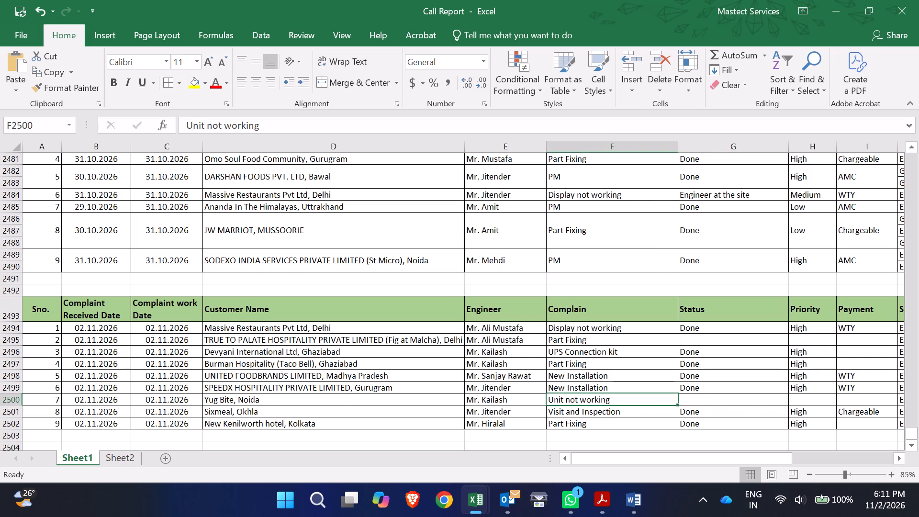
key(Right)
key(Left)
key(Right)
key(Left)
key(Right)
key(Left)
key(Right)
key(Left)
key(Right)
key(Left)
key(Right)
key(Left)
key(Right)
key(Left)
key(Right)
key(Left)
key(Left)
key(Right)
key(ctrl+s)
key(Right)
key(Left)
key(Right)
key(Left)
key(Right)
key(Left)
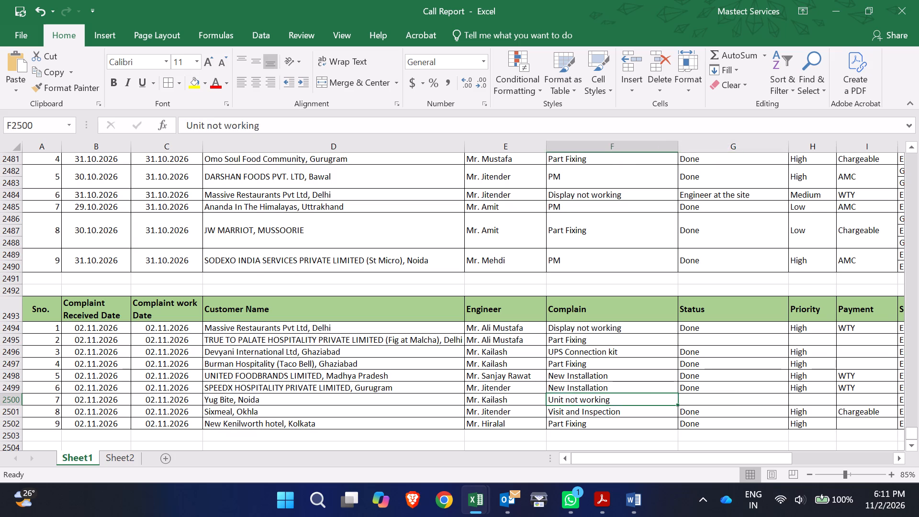
Compare entry 2 in row 2495 with entry 7 in row 2500, examining their Complain and Status cells.
key(Up)
key(Up)
key(Up)
key(Up)
key(Up)
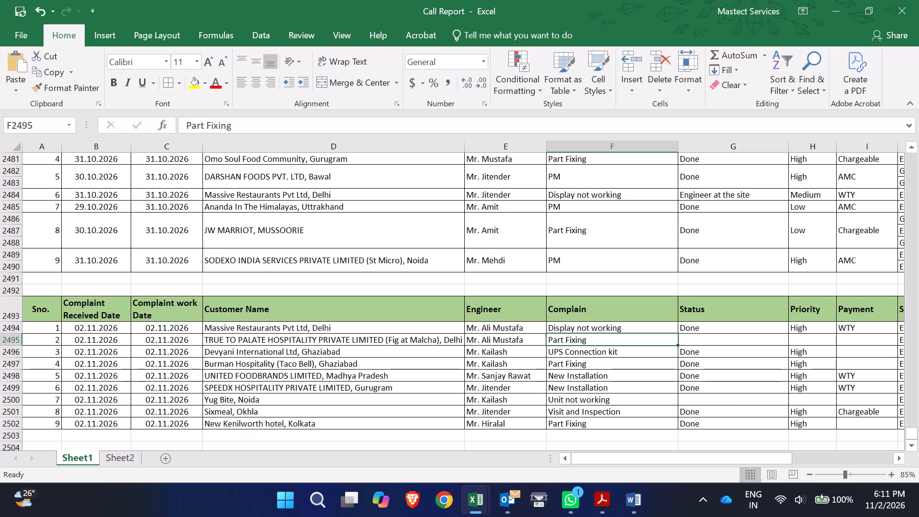
key(Left)
key(Right)
key(ctrl+s)
key(Left)
key(Right)
key(ctrl+s)
key(Right)
key(Down)
key(Down)
key(Down)
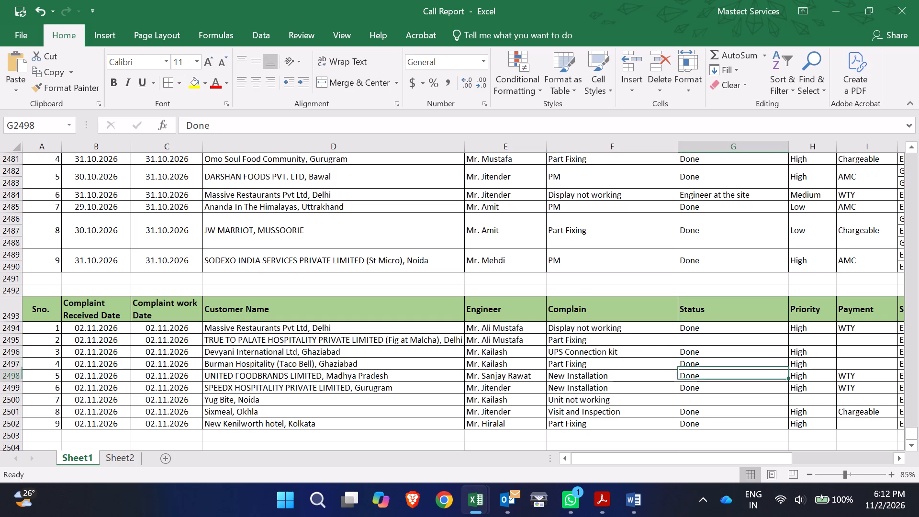
key(Down)
key(Left)
key(Down)
key(ctrl+s)
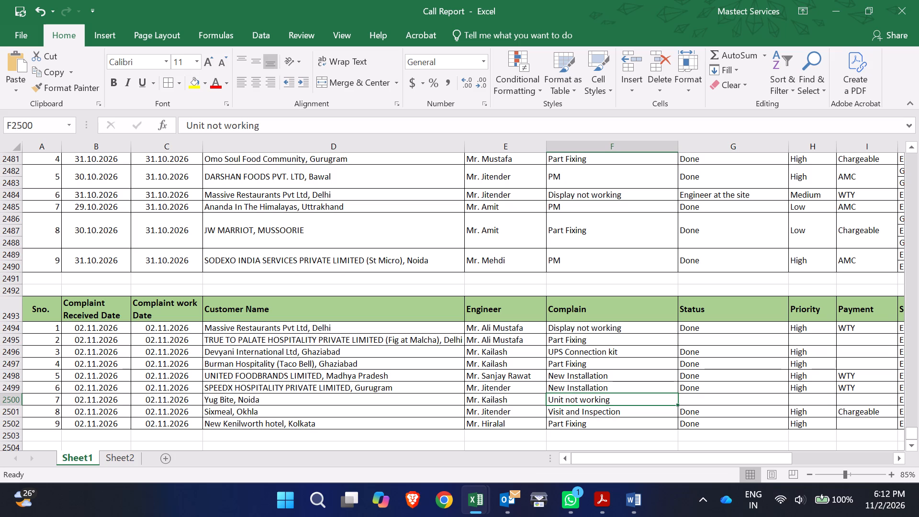
key(ctrl+s)
key(ctrl+s)
key(Right)
key(Right)
key(ctrl+s)
key(Left)
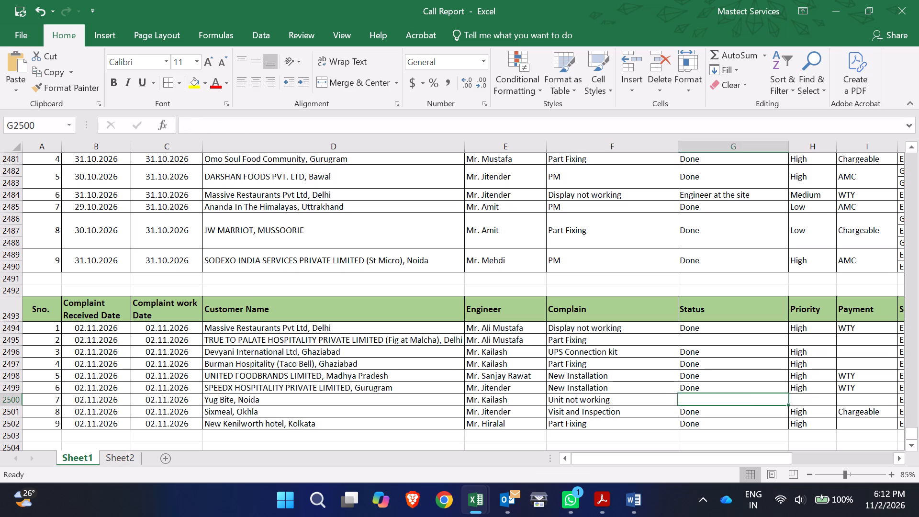
key(Left)
key(Right)
Delete row 2500, the Yug Bite, Noida entry, from the 02.11.2026 block and save the workbook.
key(Left)
key(Left)
key(Left)
key(Left)
key(Left)
key(Left)
key(Left)
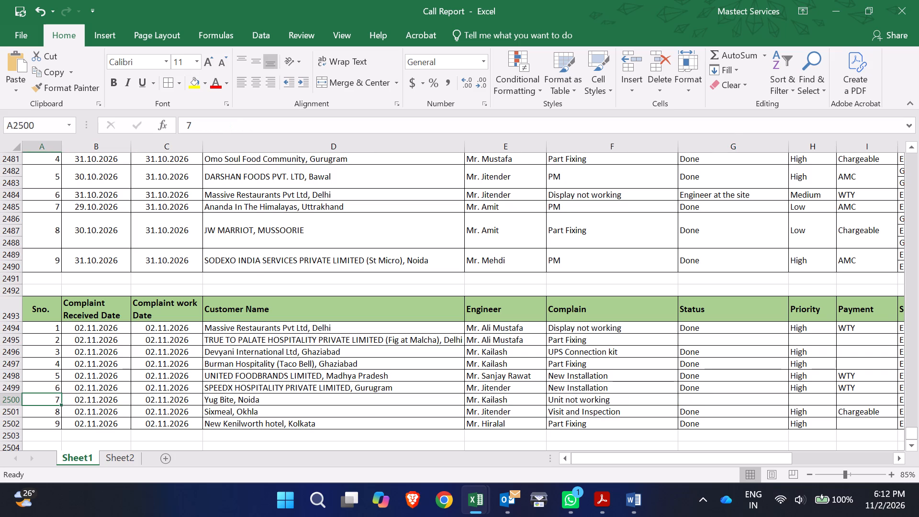
click(13, 398)
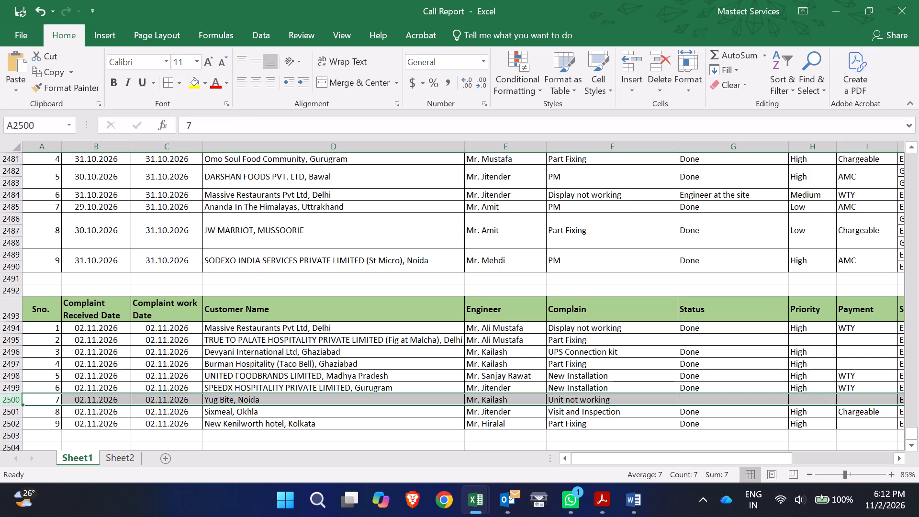
scroll(454, 399, left, 2)
scroll(454, 399, right, 4)
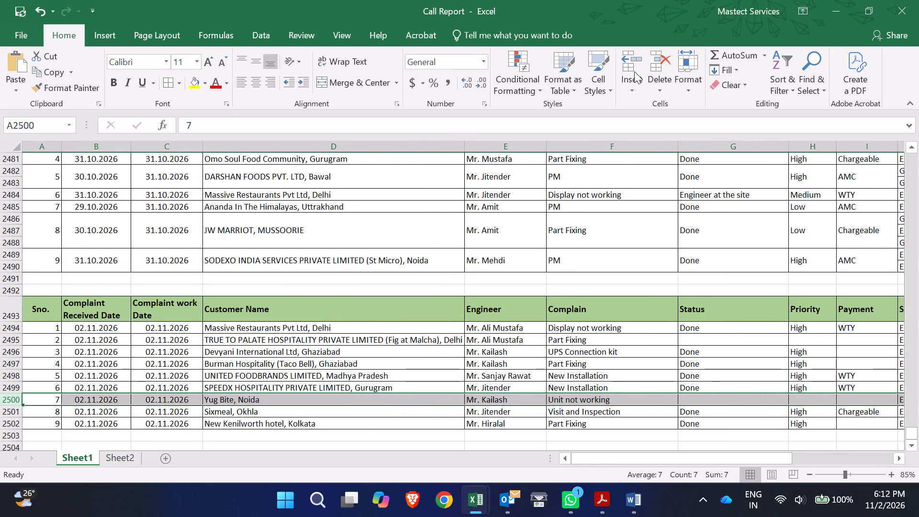
click(658, 59)
click(552, 304)
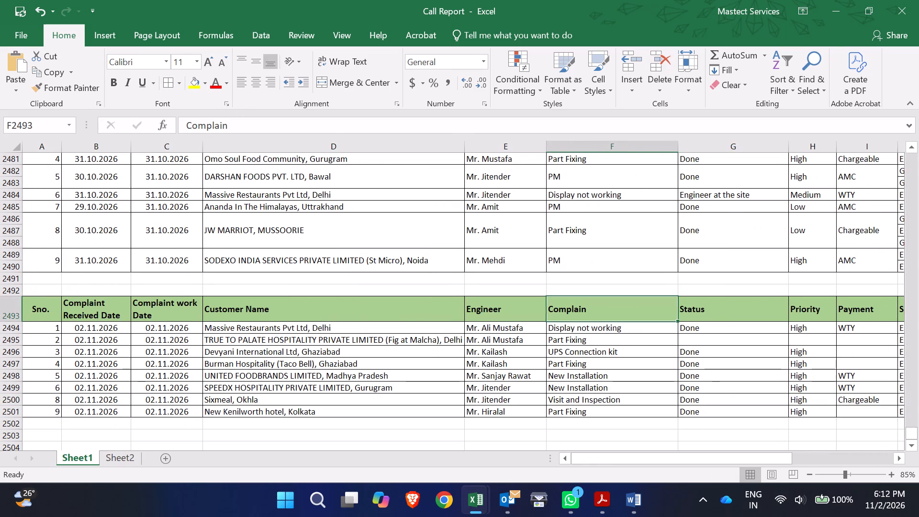
key(ctrl+s)
key(ctrl+s)
click(426, 393)
key(ctrl+s)
key(ctrl+s)
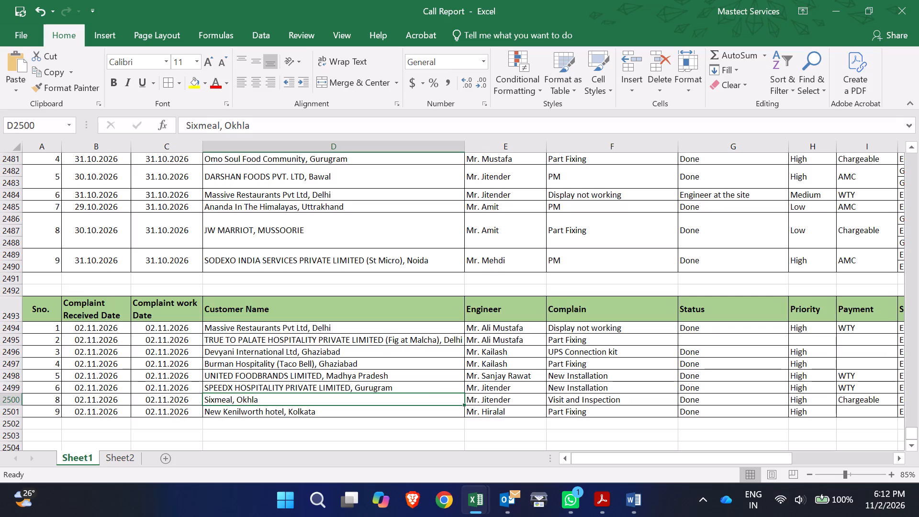
key(ctrl+s)
key(ctrl+s)
Return to entry 2, TRUE TO PALATE HOSPITALITY, in row 2495 and go to its Priority cell H2495.
key(alt+Tab)
key(alt+Tab)
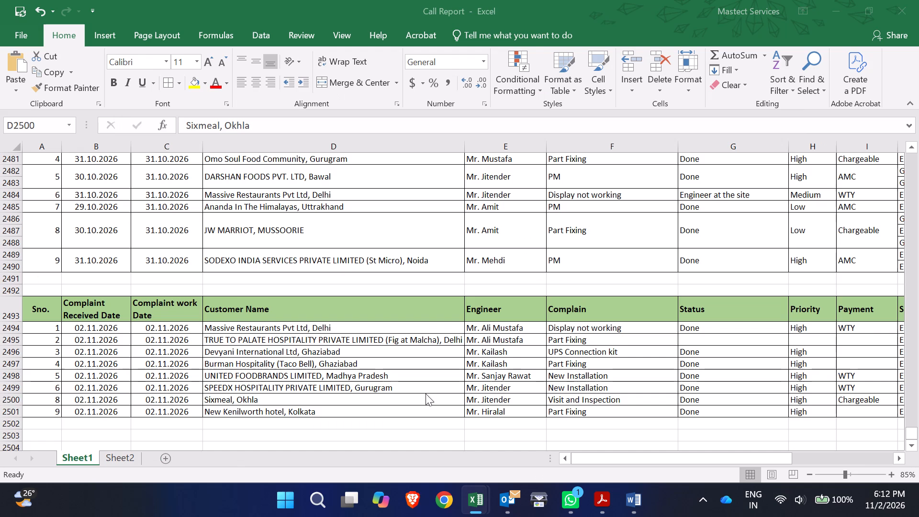
key(Up)
key(Up)
key(Up)
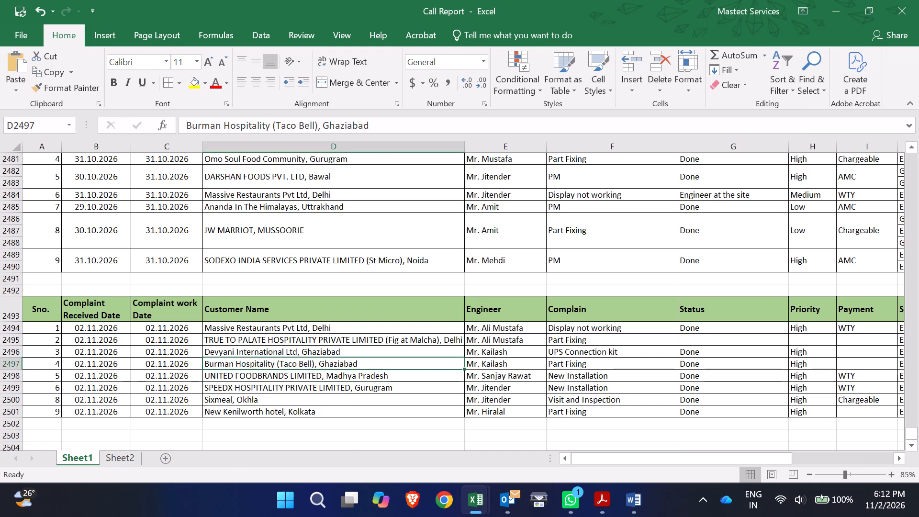
key(Up)
key(Up)
key(Right)
key(Right)
key(Right)
key(Right)
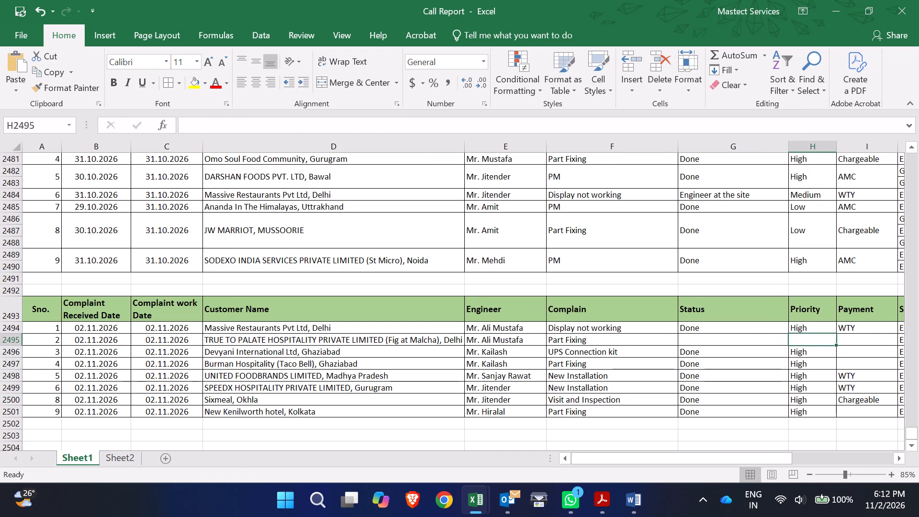
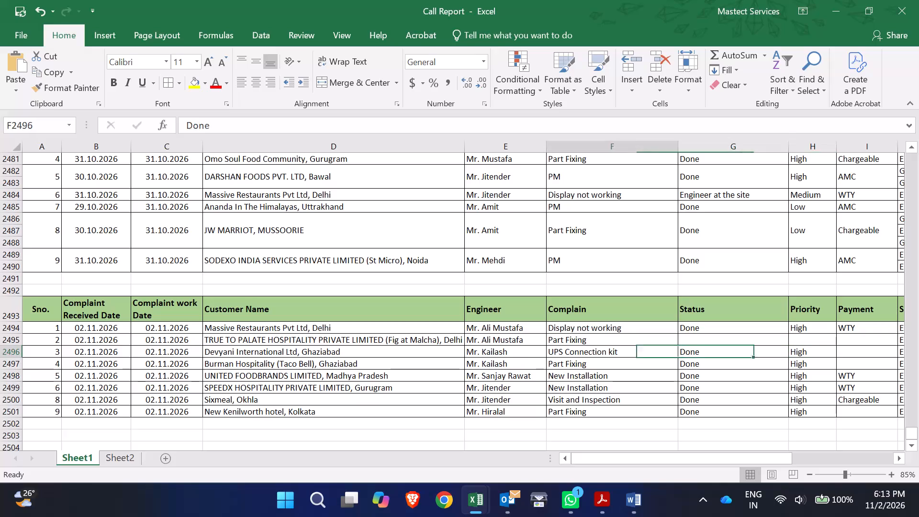
Enter Chargeable as the Payment for entry 2, TRUE TO PALATE HOSPITALITY, in row 2495.
key(Left)
key(Left)
key(Left)
key(Right)
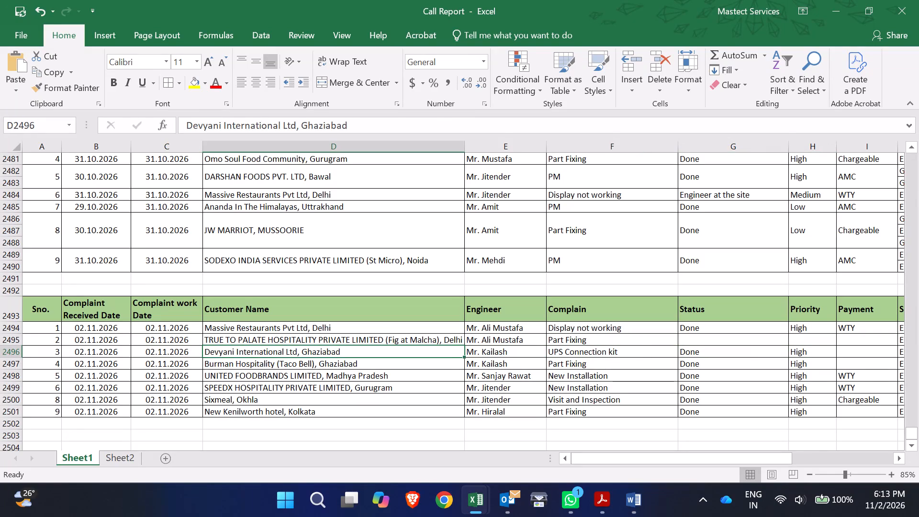
key(Right)
key(Right)
key(Right)
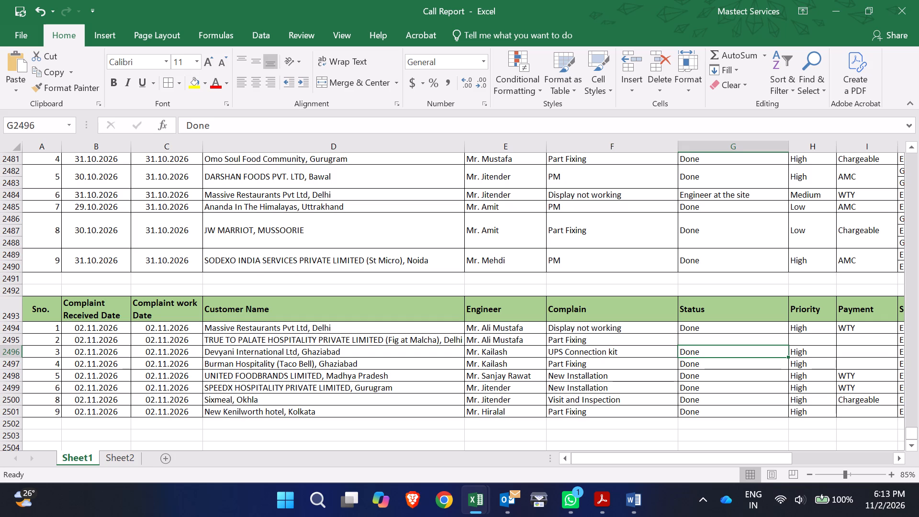
key(Up)
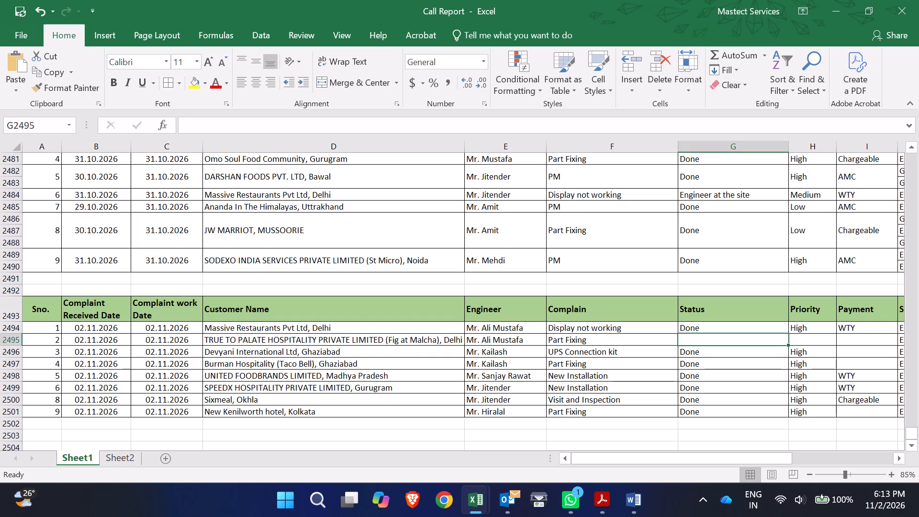
key(Right)
key(Right)
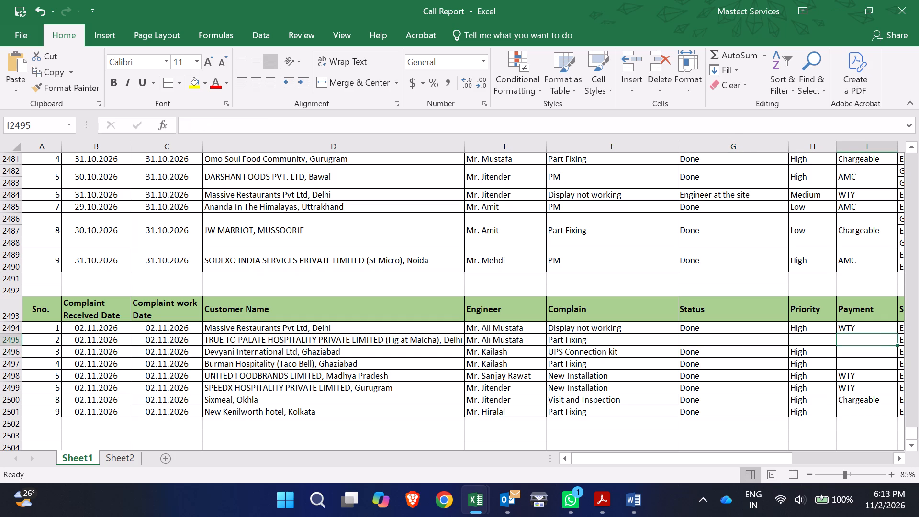
key(c)
key(Return)
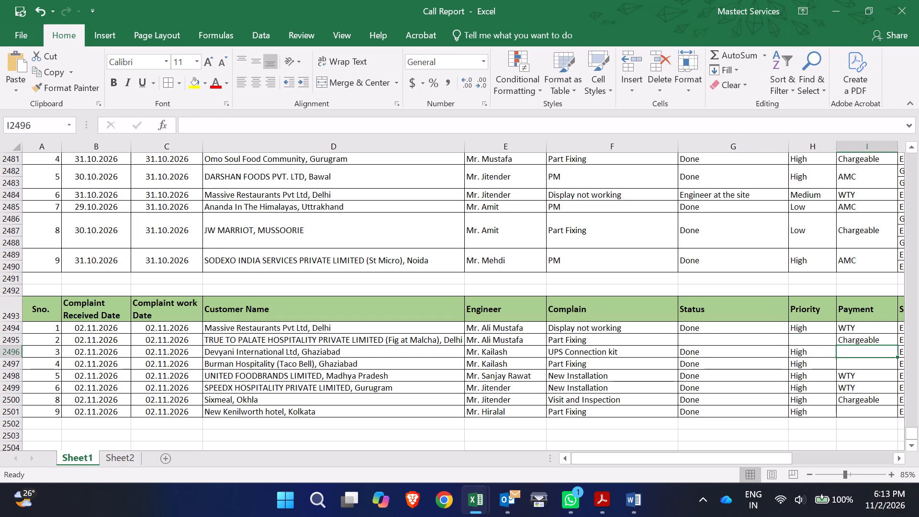
Enter WTY in capitals as the Payment for entry 3, Devyani International, in row 2496.
key(Up)
key(Down)
text(Wty)
key(Return)
key(Up)
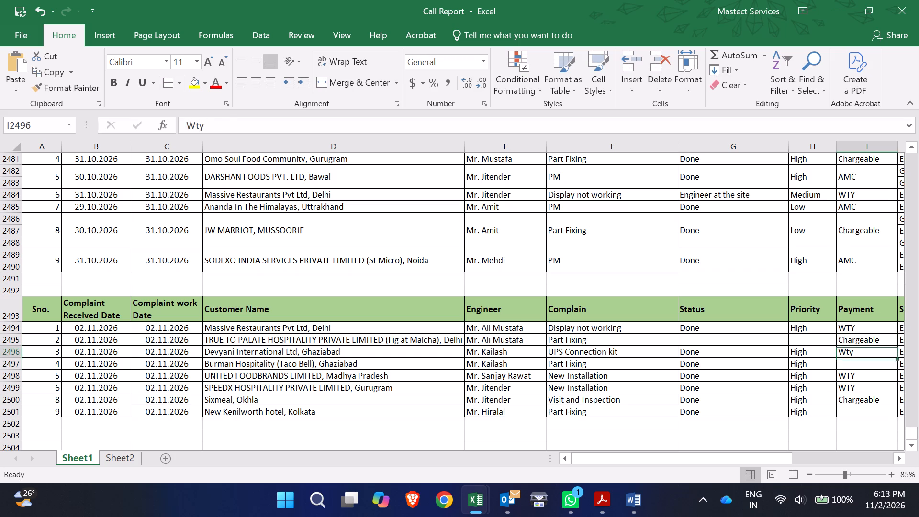
key(Up)
key(Down)
key(shift+w)
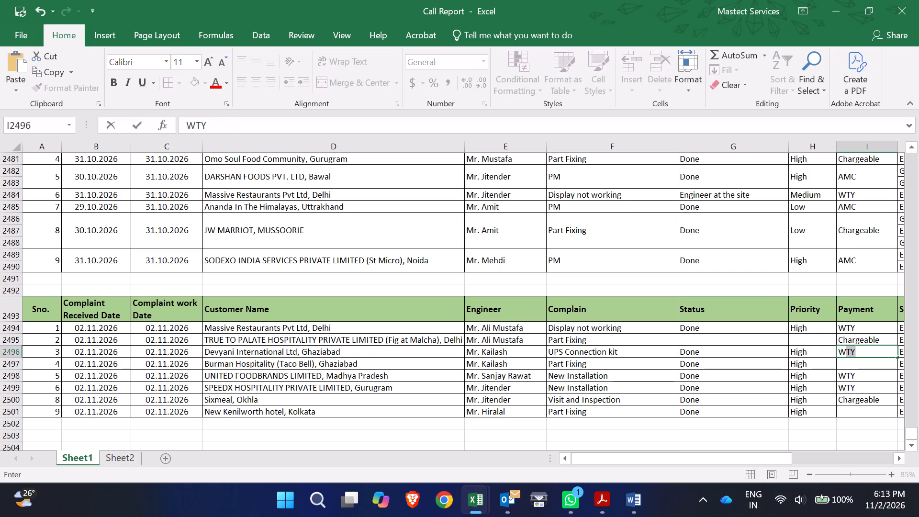
key(Return)
Check the details of entry 4, Burman Hospitality (Taco Bell), in row 2497 and enter its Payment as Chargeable.
key(Left)
key(Left)
key(Left)
key(Left)
key(Left)
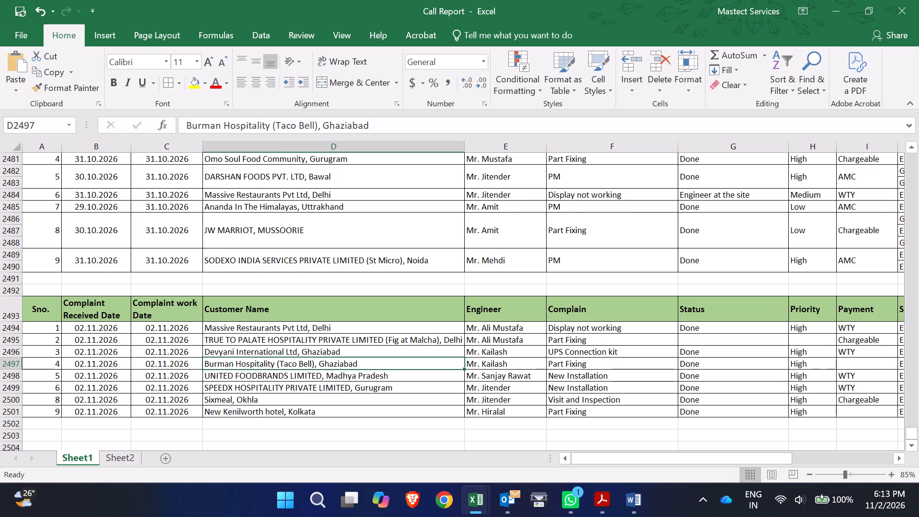
key(Right)
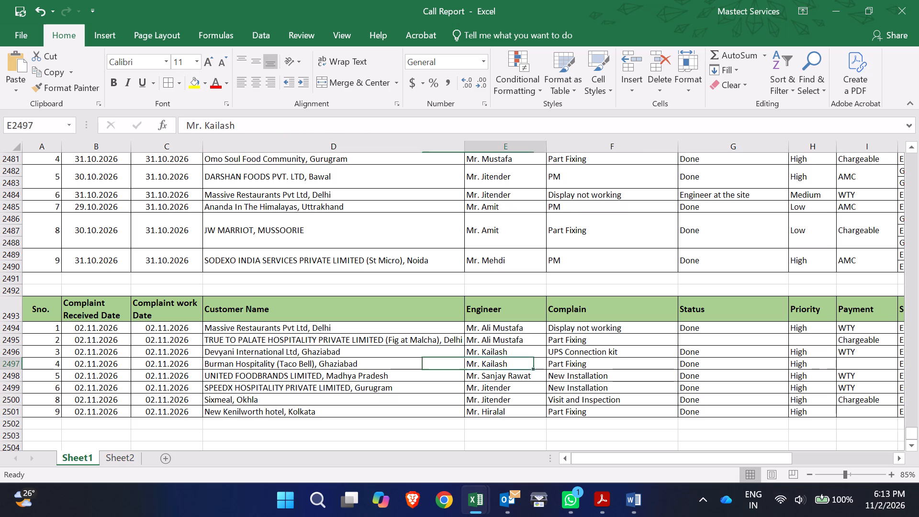
key(Right)
key(Right)
key(Right)
key(Right)
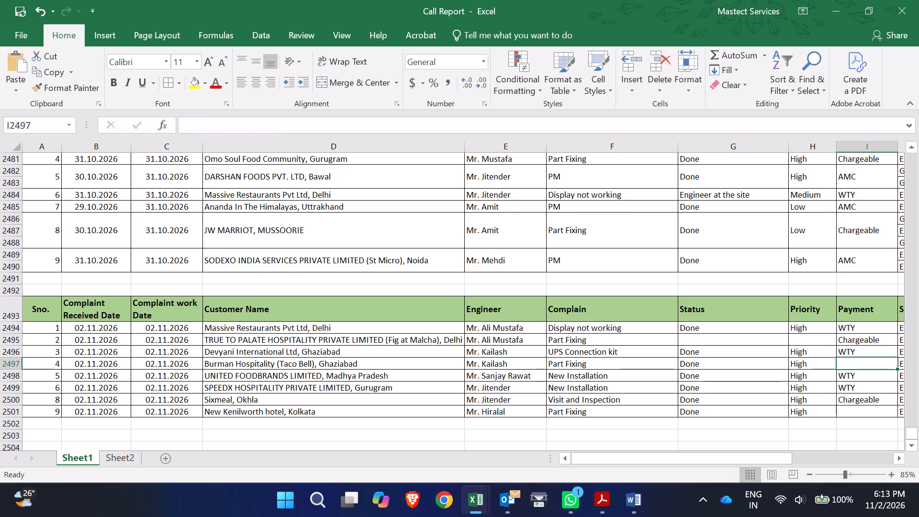
key(c)
key(Return)
Fill the Payment for entry 9, New Kenilworth hotel, in row 2501 with Chargeable from the cell above and save the workbook.
key(Return)
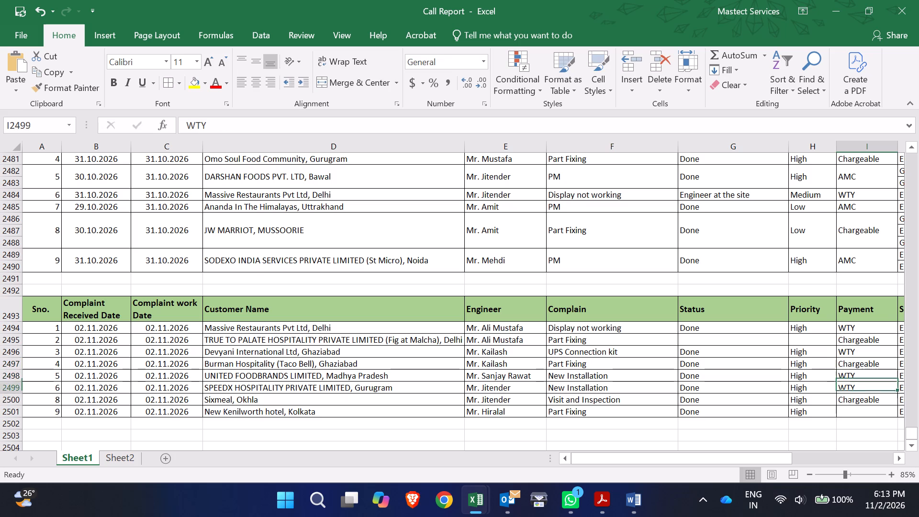
key(Return)
key(Return)
key(Return)
key(Up)
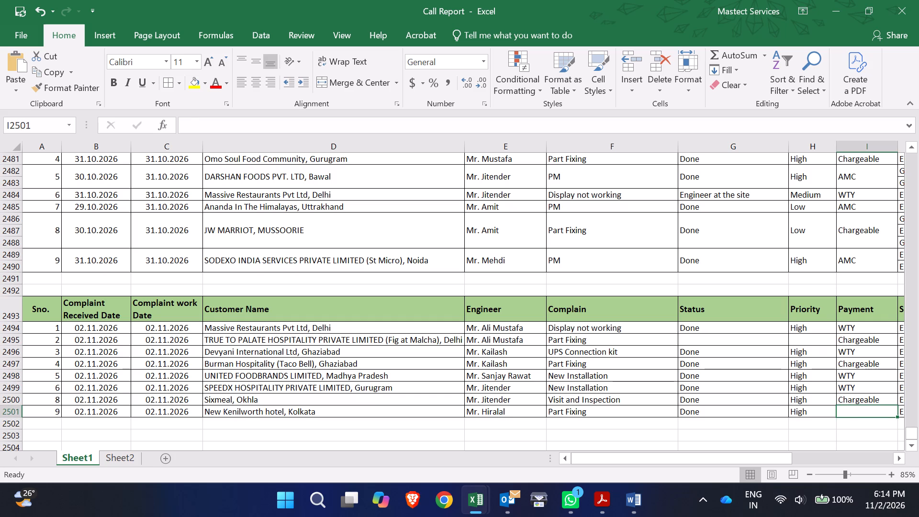
key(d)
key(BackSpace)
key(Return)
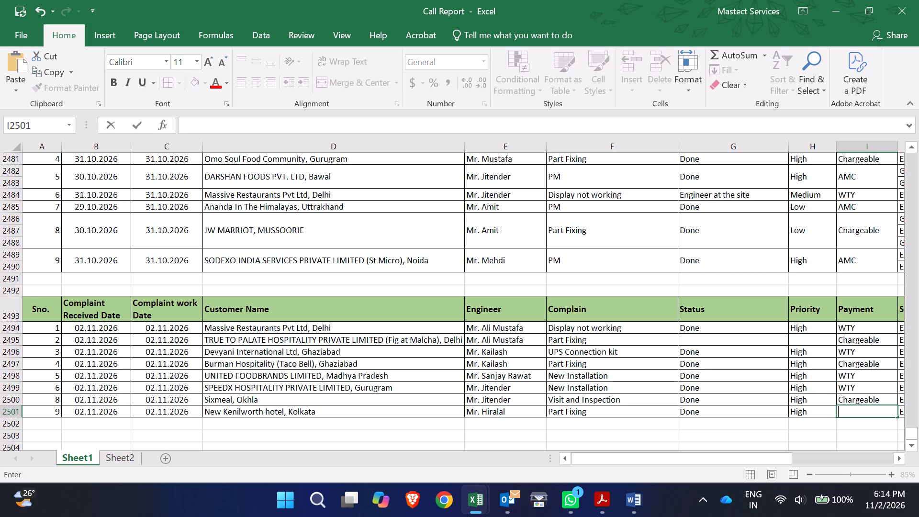
key(Up)
key(ctrl+d)
key(ctrl+s)
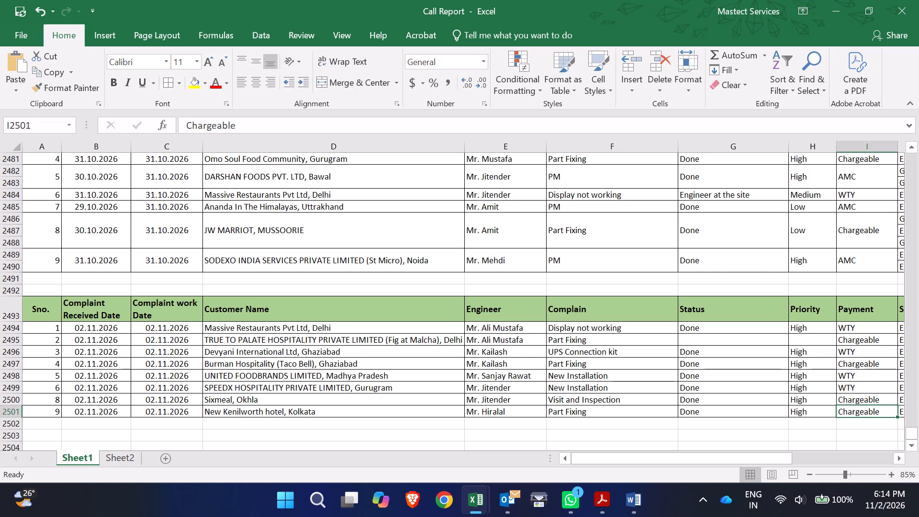
key(ctrl+s)
Return to the Complain cell of entry 2, TRUE TO PALATE HOSPITALITY, in row 2495.
scroll(507, 389, left, 1)
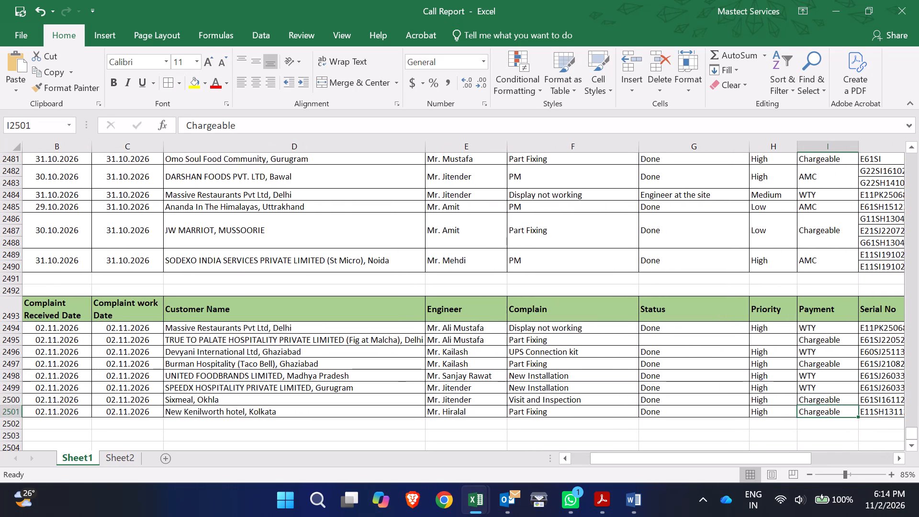
click(510, 337)
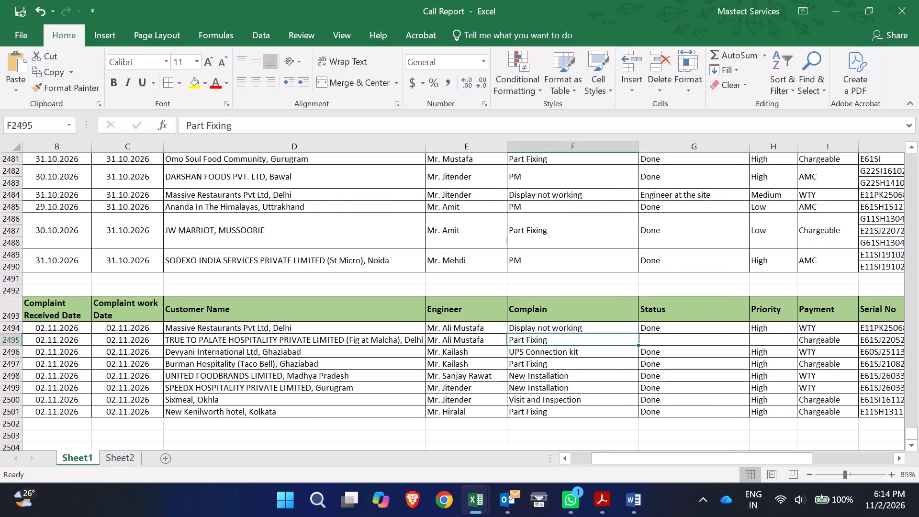
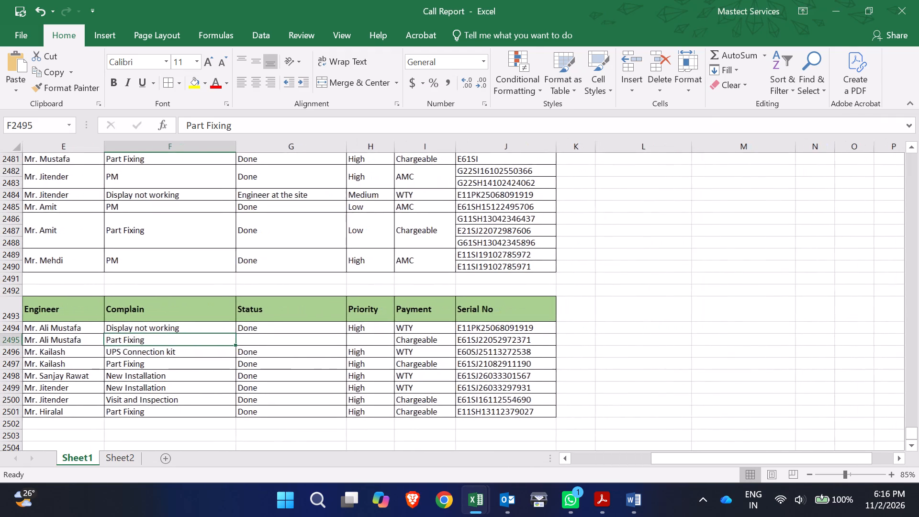
Copy the five-row call summary, New through Pending after attend, from L2476:M2480 to L2493 beside the 02.11.2026 section and save the workbook.
scroll(622, 276, up, 2)
click(631, 178)
key(shift+Down)
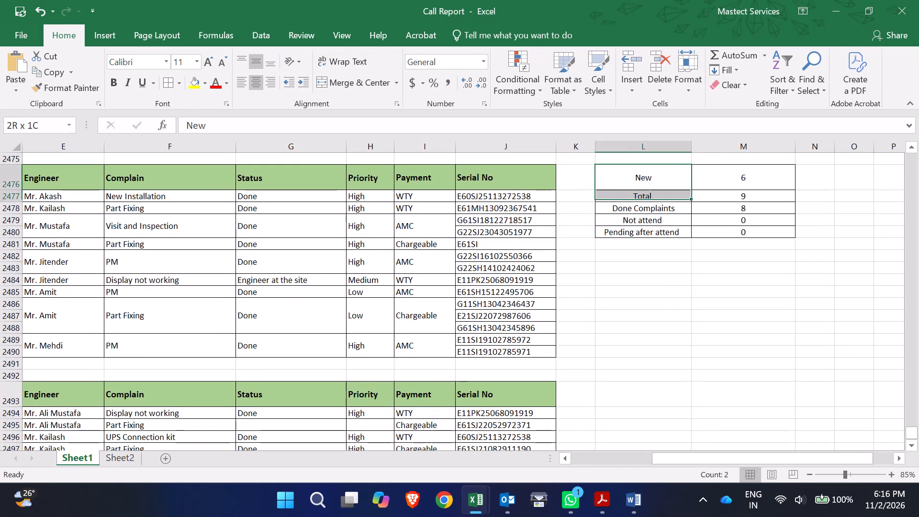
key(shift+Down)
key(shift+Down)
key(shift+Down)
key(shift+Right)
key(ctrl+c)
scroll(695, 389, down, 1)
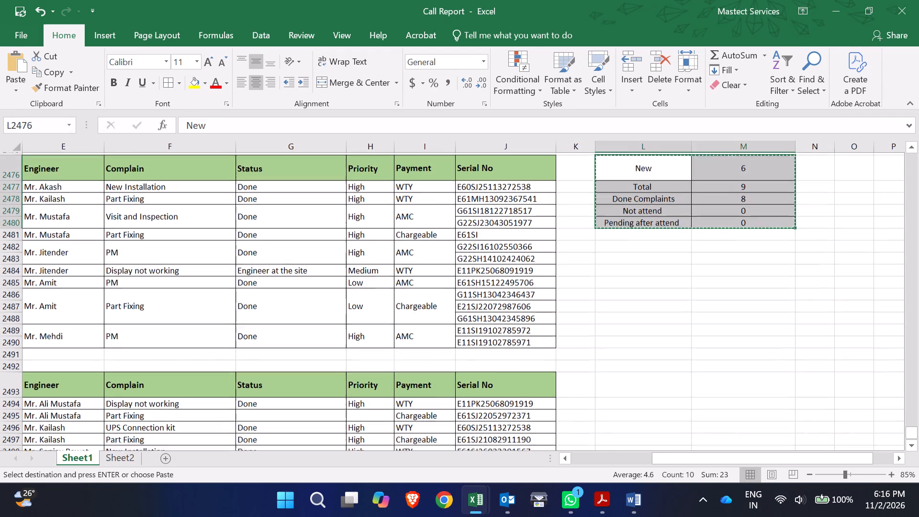
scroll(695, 389, down, 1)
click(635, 340)
key(ctrl+v)
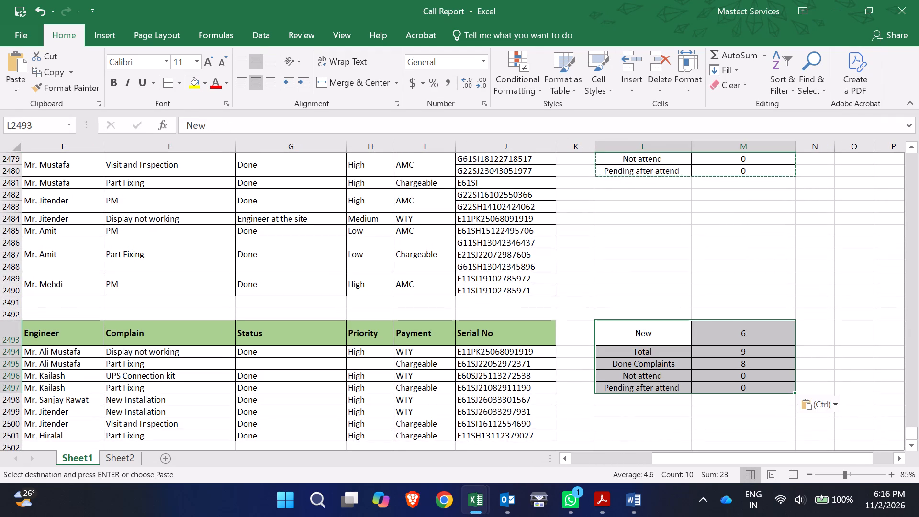
key(ctrl+s)
click(647, 340)
key(ctrl+s)
Review the 02.11.2026 entries in rows 2494 to 2501 from the Sno. column across.
scroll(647, 340, right, 4)
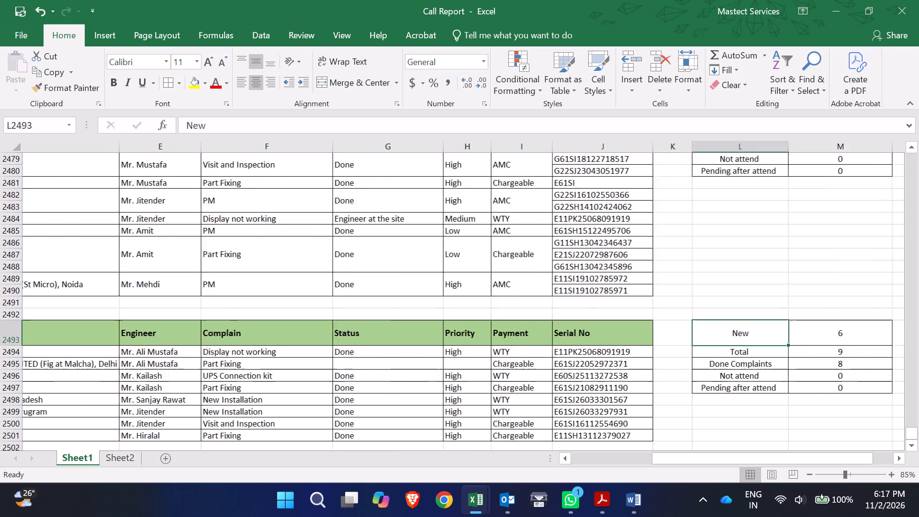
scroll(647, 340, right, 1)
scroll(647, 340, down, 1)
scroll(647, 340, right, 4)
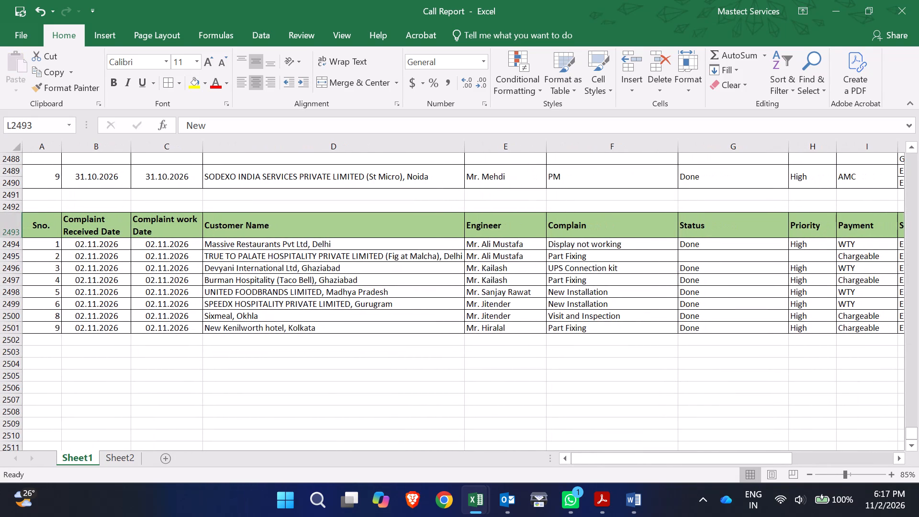
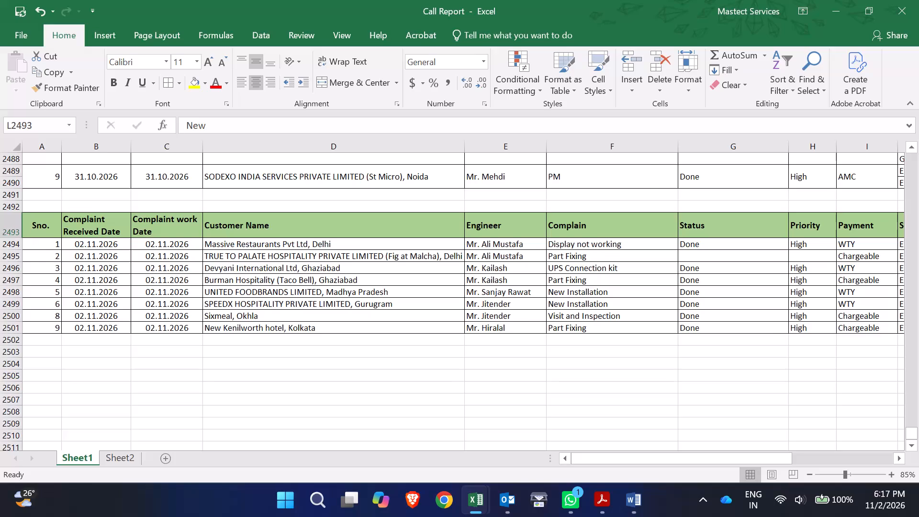
Check the 02.11.2026 entries for Devyani International, Burman Hospitality (Taco Bell) and UNITED FOODBRANDS in rows 2496 to 2498.
scroll(344, 299, left, 2)
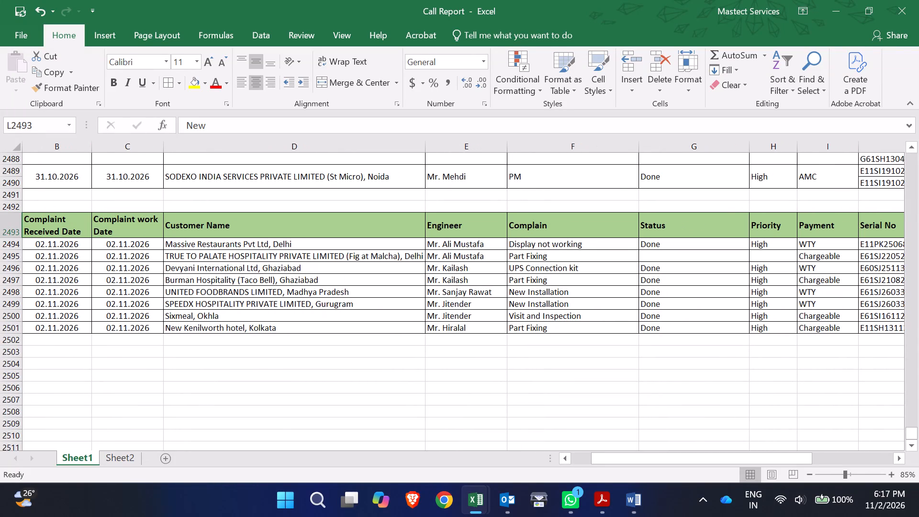
click(245, 269)
click(246, 279)
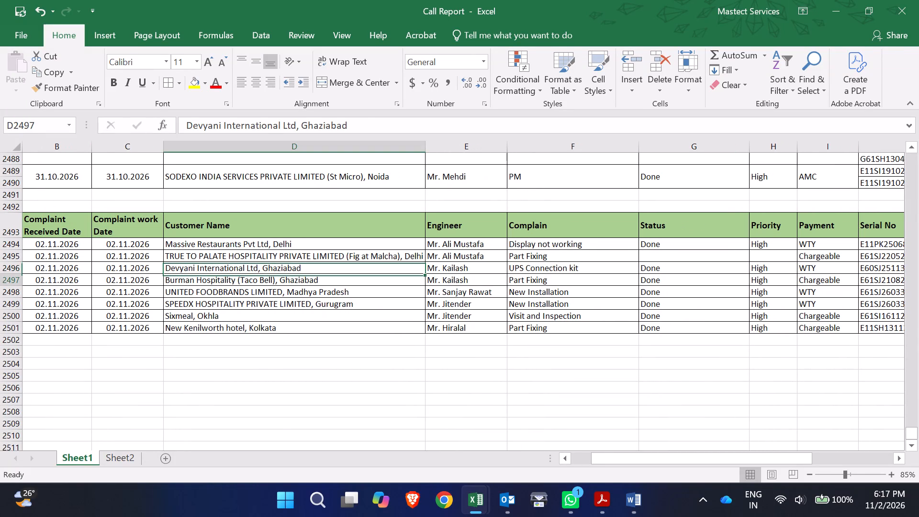
click(255, 294)
scroll(255, 294, right, 2)
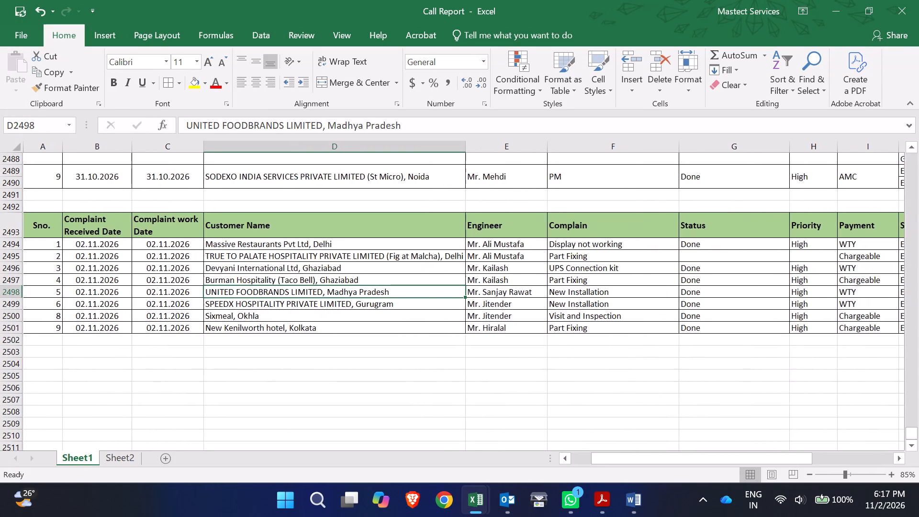
Switch from the Call Report workbook to WhatsApp.
key(alt+Tab)
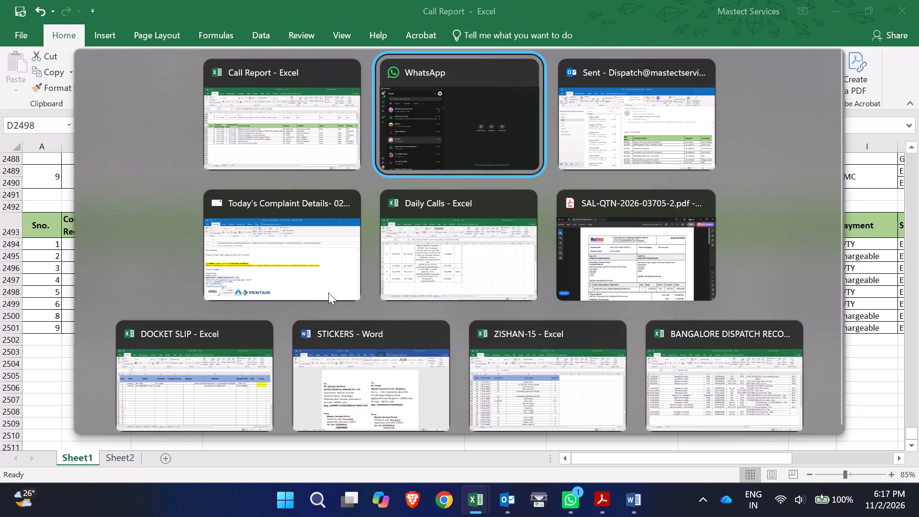
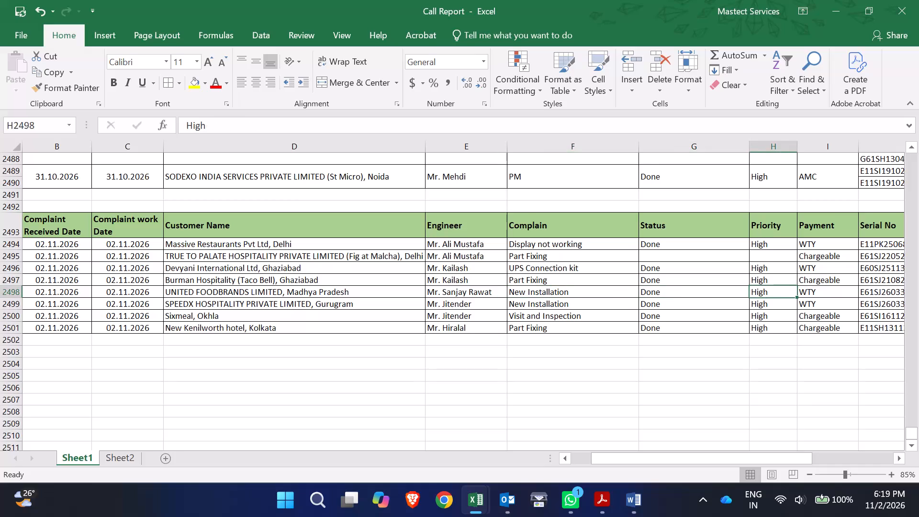
Set the New count in the 02.11.2026 summary table (M2493) to 9 and save the workbook.
key(Right)
key(Right)
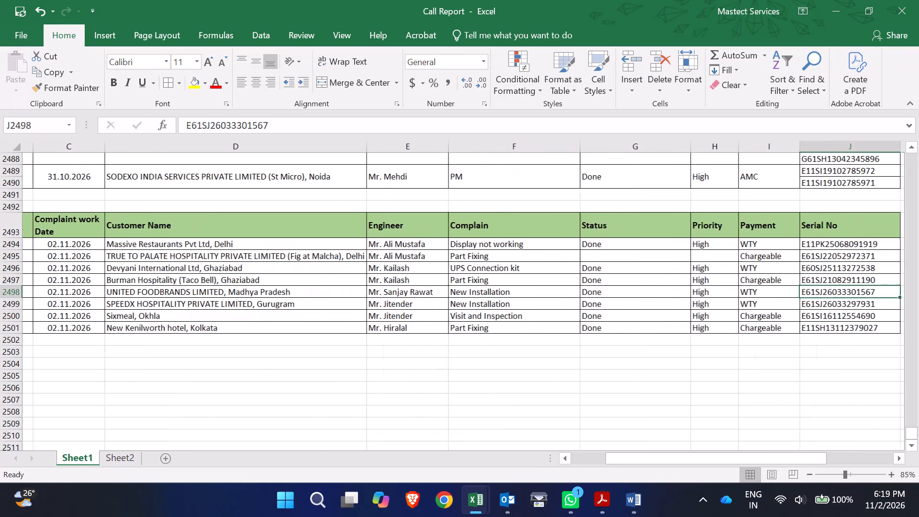
key(Right)
key(Right)
key(Up)
key(Up)
key(Up)
key(Up)
key(Up)
key(Right)
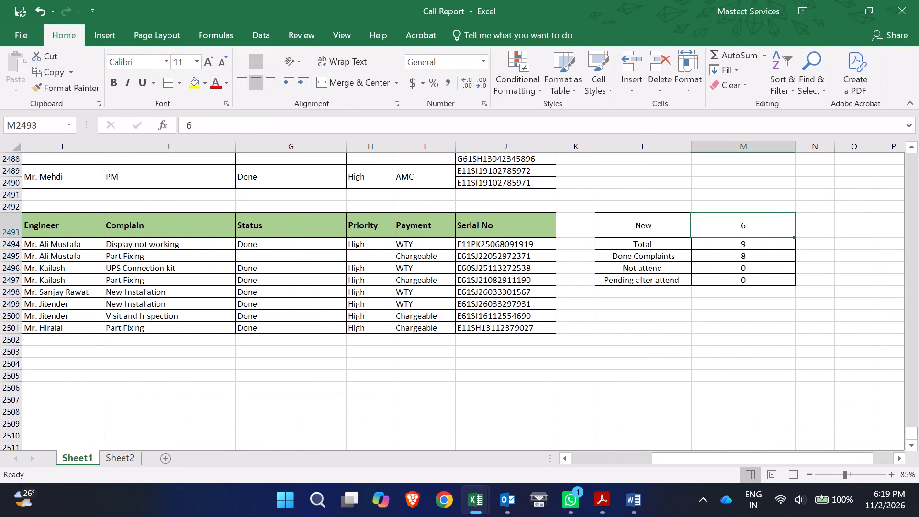
scroll(268, 312, right, 6)
scroll(268, 312, left, 4)
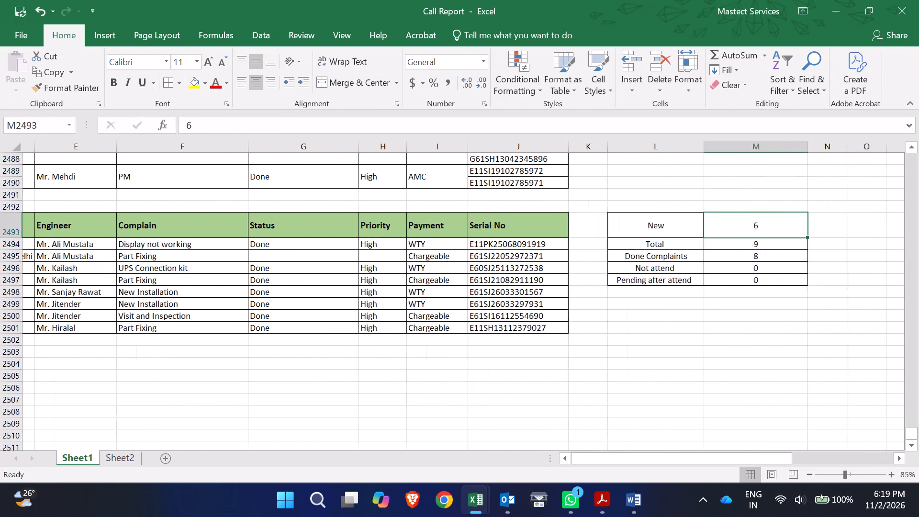
key(9)
key(Return)
key(ctrl+s)
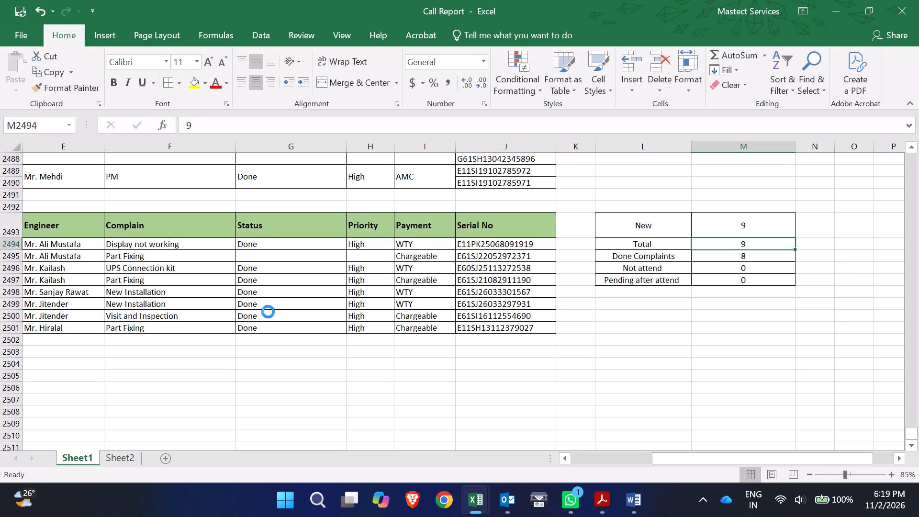
Review the Total and Done Complaints counts in the summary table and check them against the Status entries in rows 2494 to 2501.
key(Left)
key(Right)
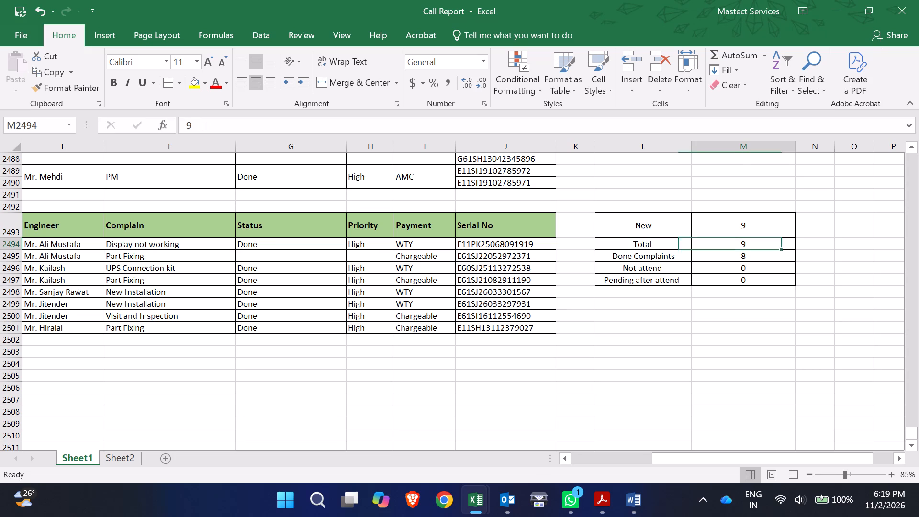
key(Return)
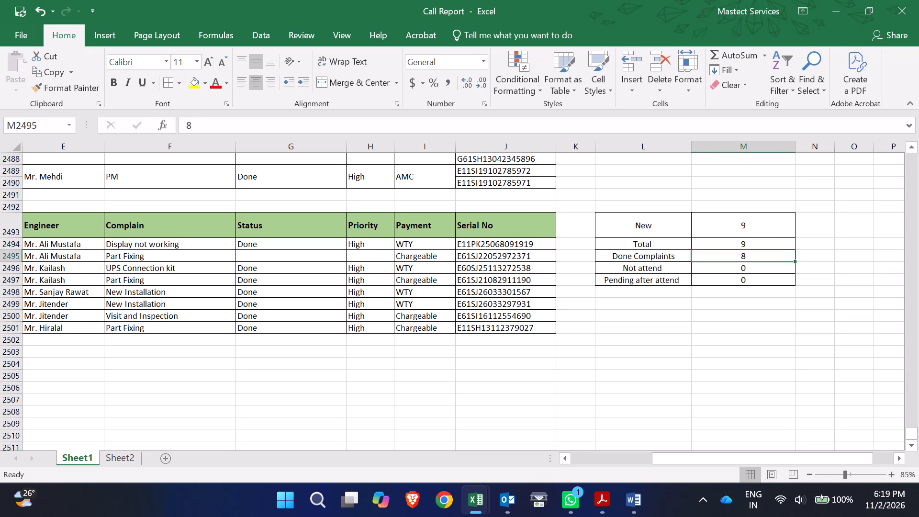
click(247, 248)
key(Return)
key(Return)
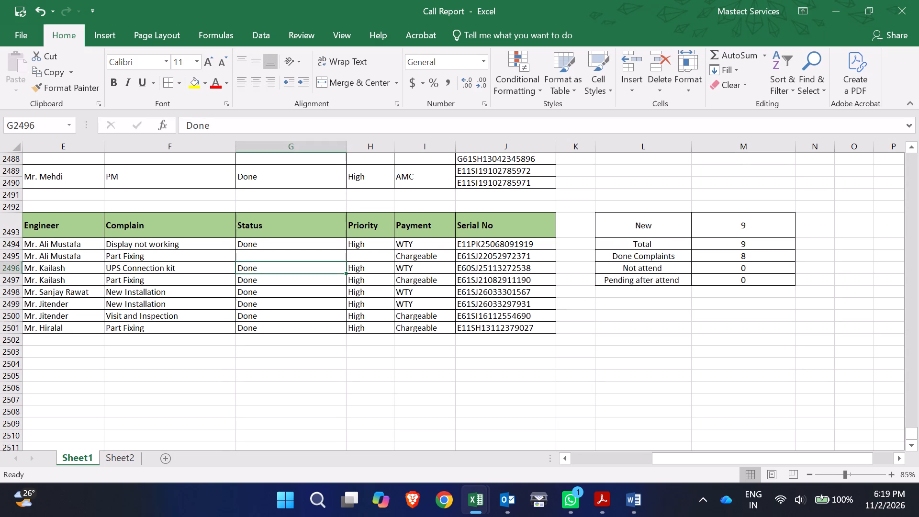
key(Return)
key(Return)
key(Return)
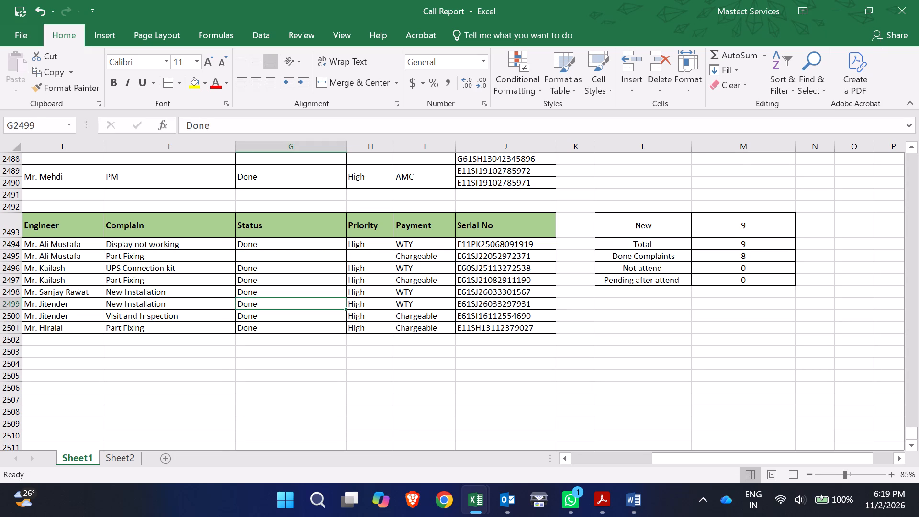
key(Return)
key(Return)
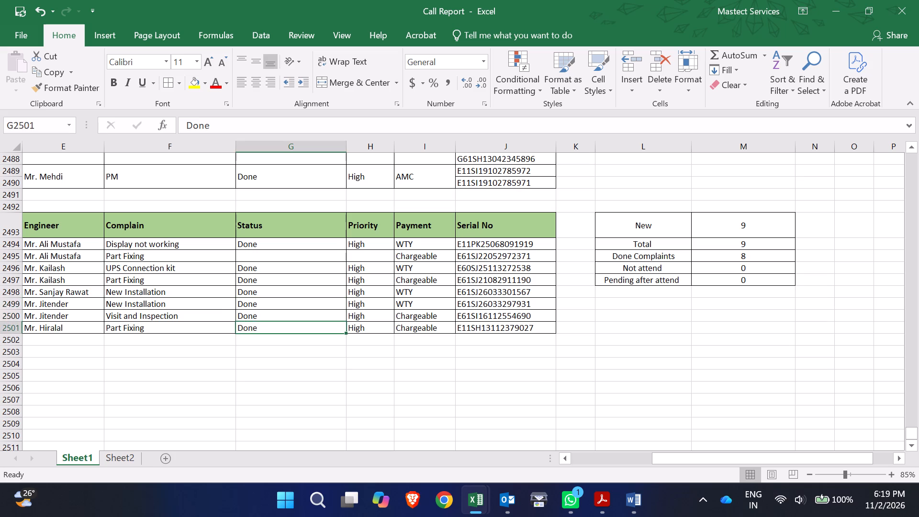
click(254, 253)
click(268, 241)
key(Return)
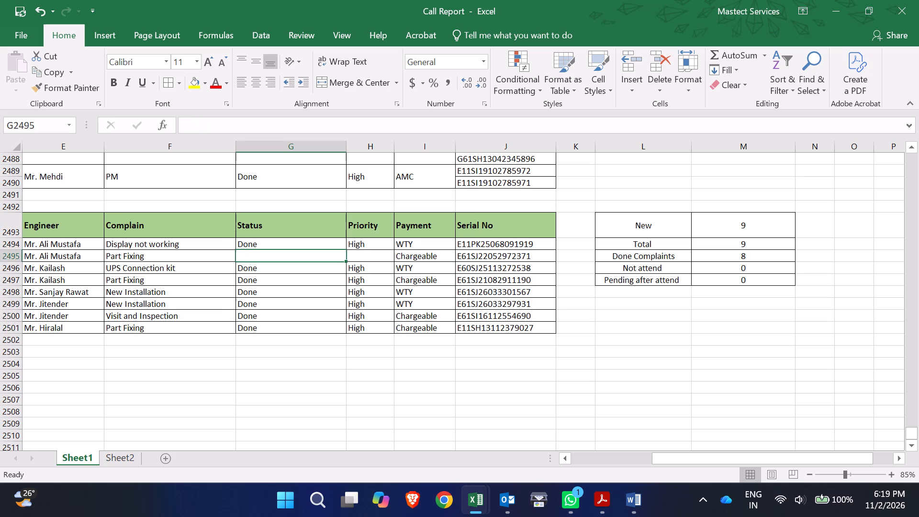
key(Return)
key(Return)
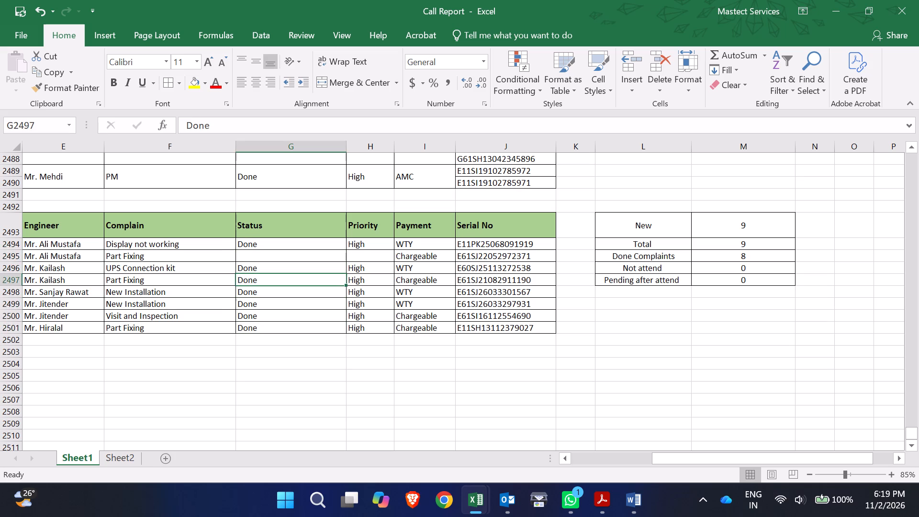
key(Return)
key(Return)
key(Return)
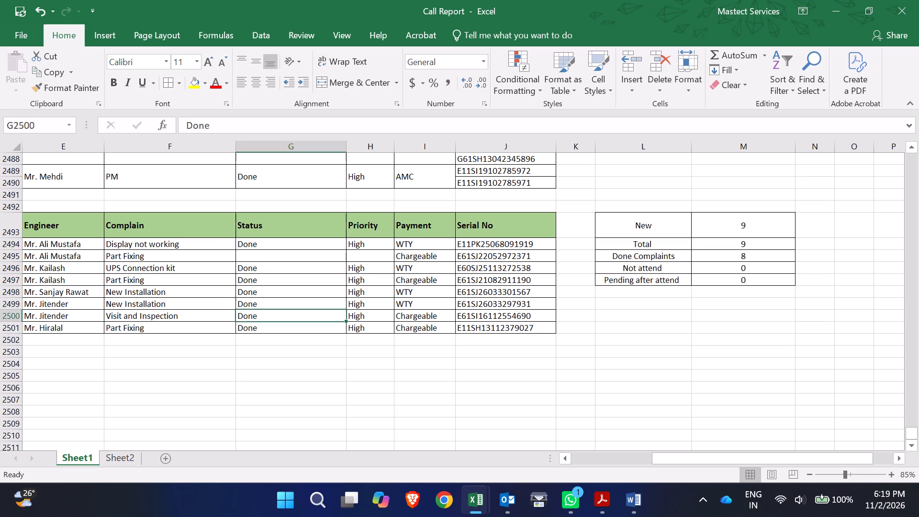
key(Return)
Go through the Sno. column and renumber Sixmeal, Okhla as 7 and New Kenilworth hotel, Kolkata as 8, saving the workbook.
scroll(268, 241, right, 4)
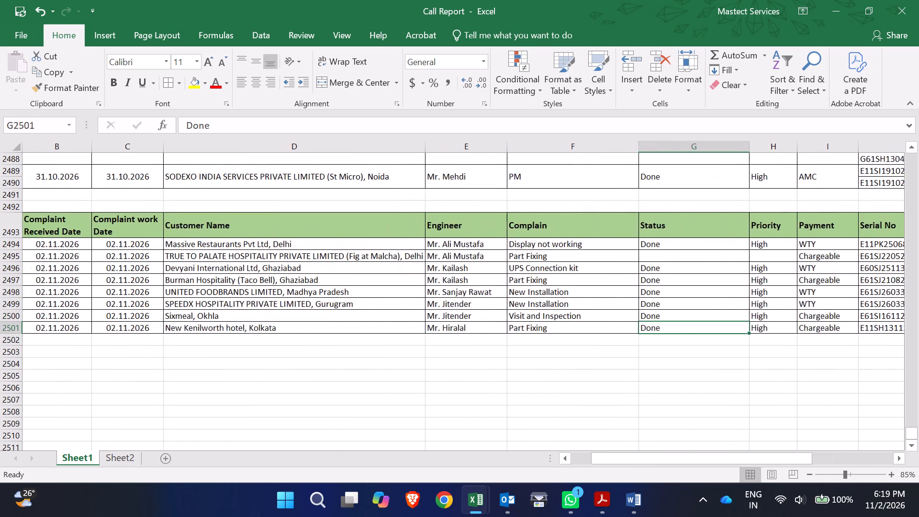
scroll(71, 254, right, 4)
click(51, 240)
key(Return)
key(Return)
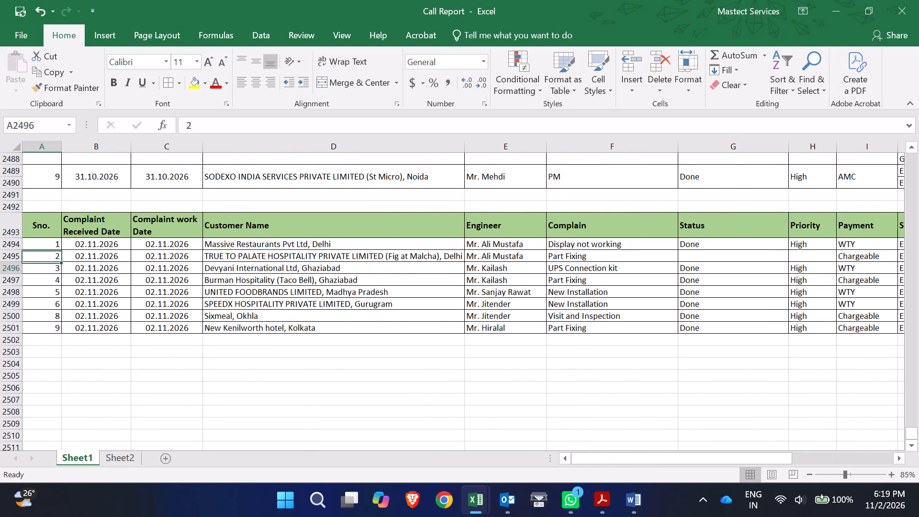
key(Return)
key(Return)
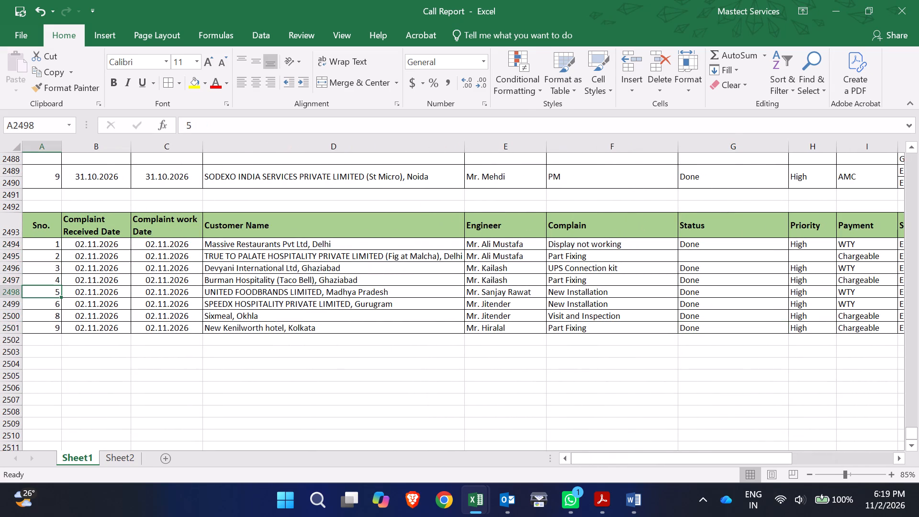
key(Return)
key(Return)
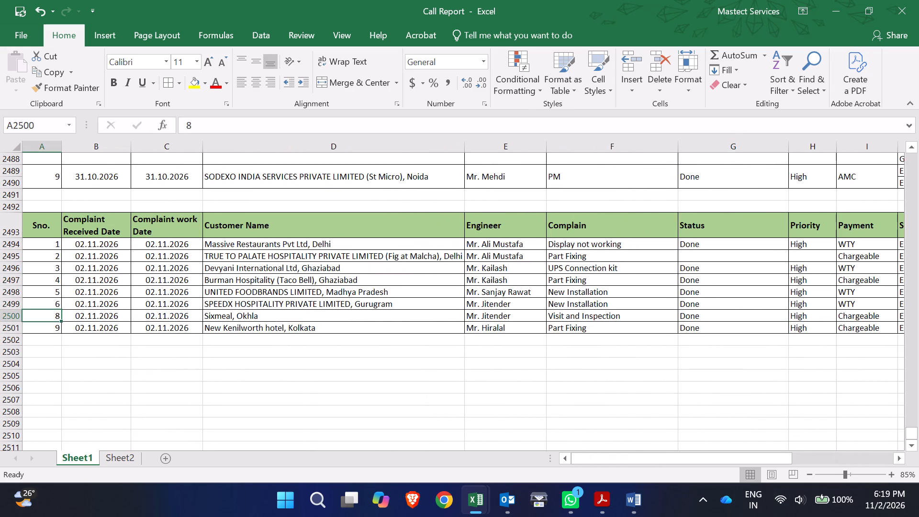
key(7)
key(Return)
key(8)
key(Return)
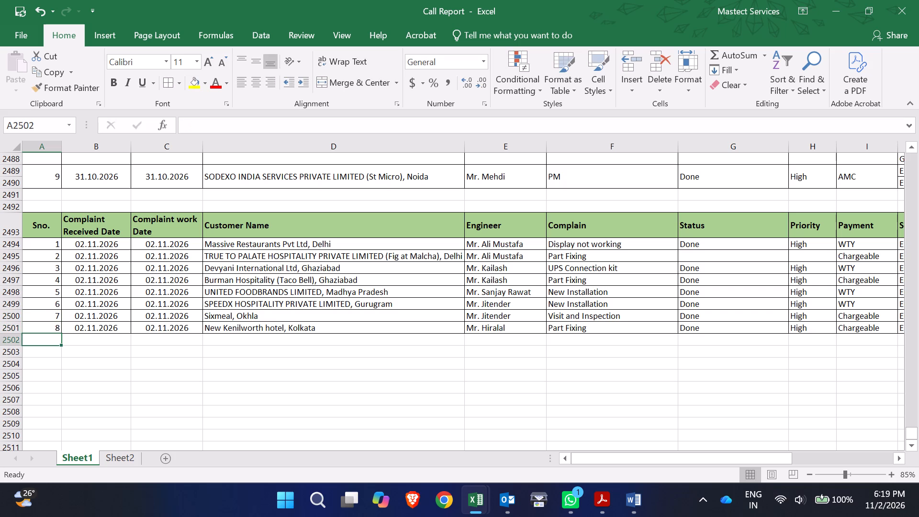
key(ctrl+s)
key(ctrl+s)
Return to the summary table's New label in L2493 and save the workbook again.
scroll(333, 300, left, 6)
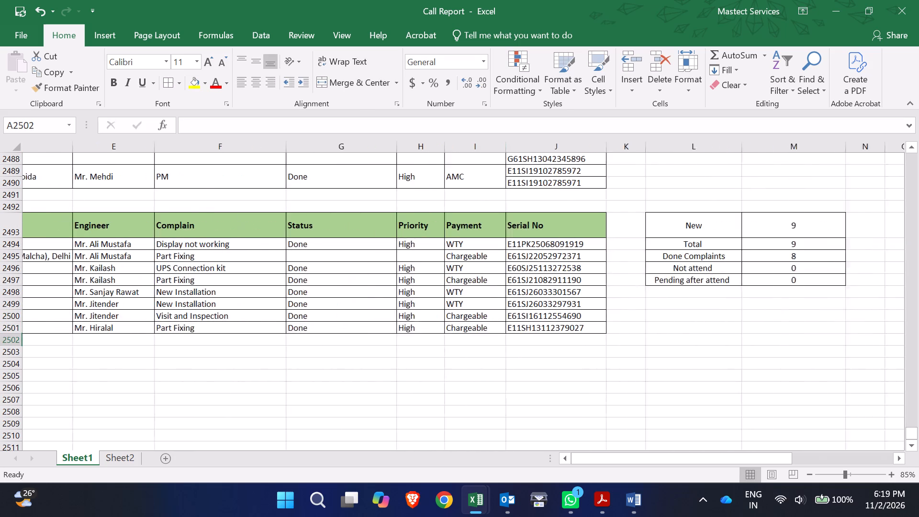
click(653, 239)
key(ctrl+s)
key(ctrl+s)
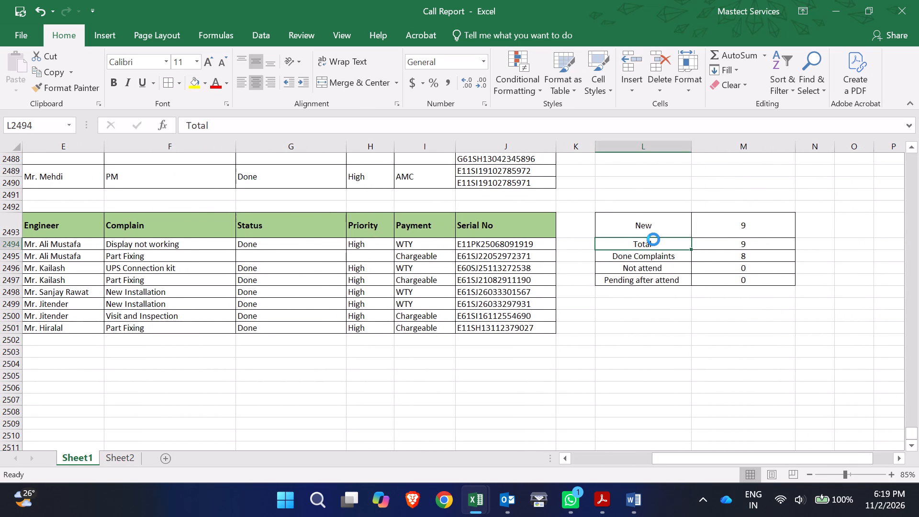
click(638, 229)
key(ctrl+s)
key(ctrl+s)
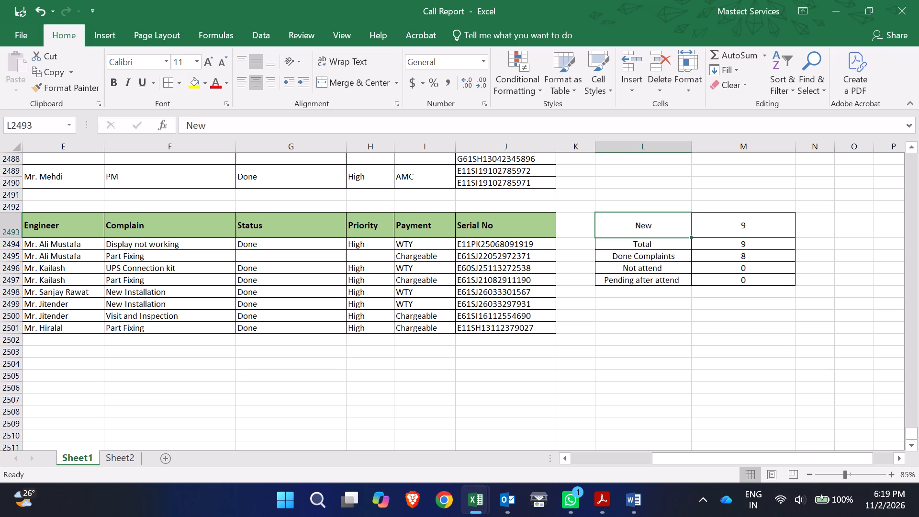
Update the 02.11.2026 summary table to New 8, Total 8 and Done Complaints 7, and save the workbook.
key(Right)
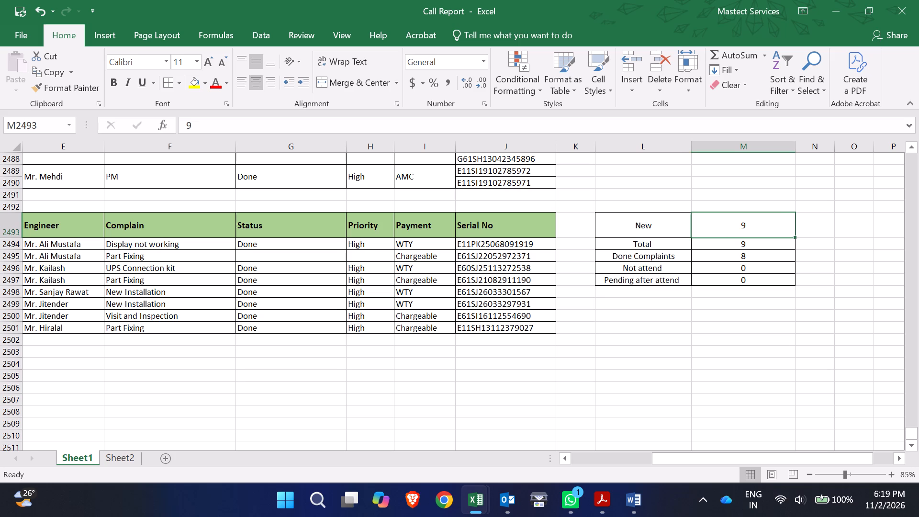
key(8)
key(Return)
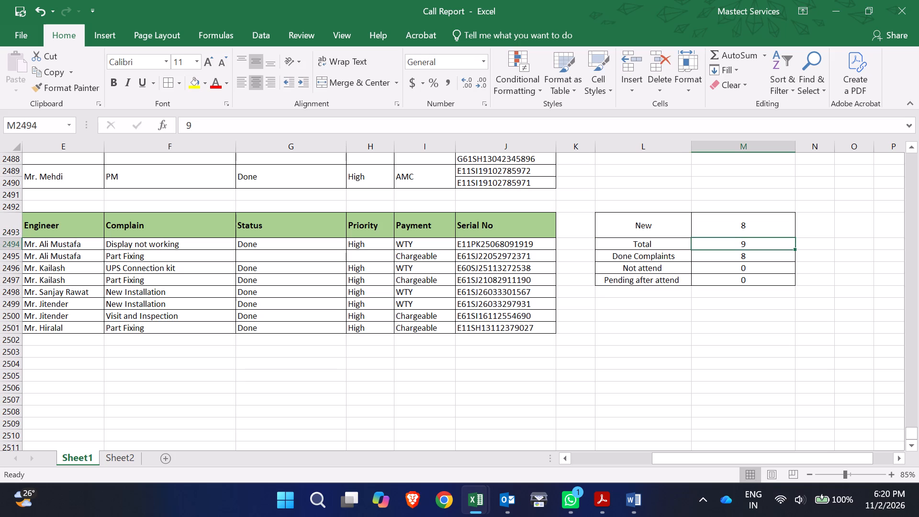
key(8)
key(Return)
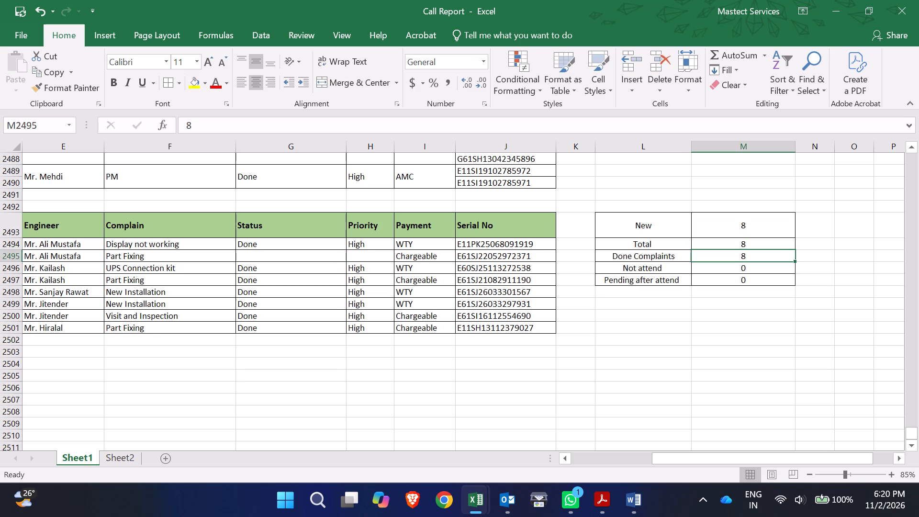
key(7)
key(Return)
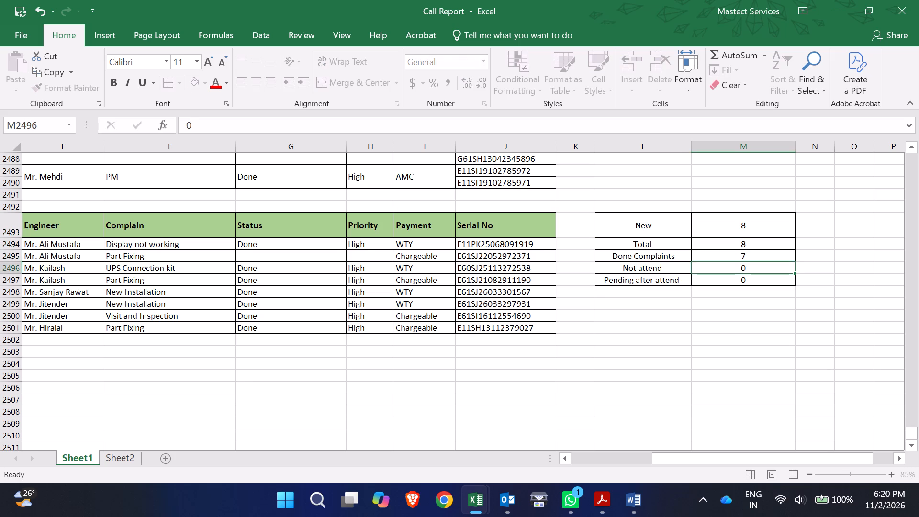
key(ctrl+s)
key(Return)
key(ctrl+s)
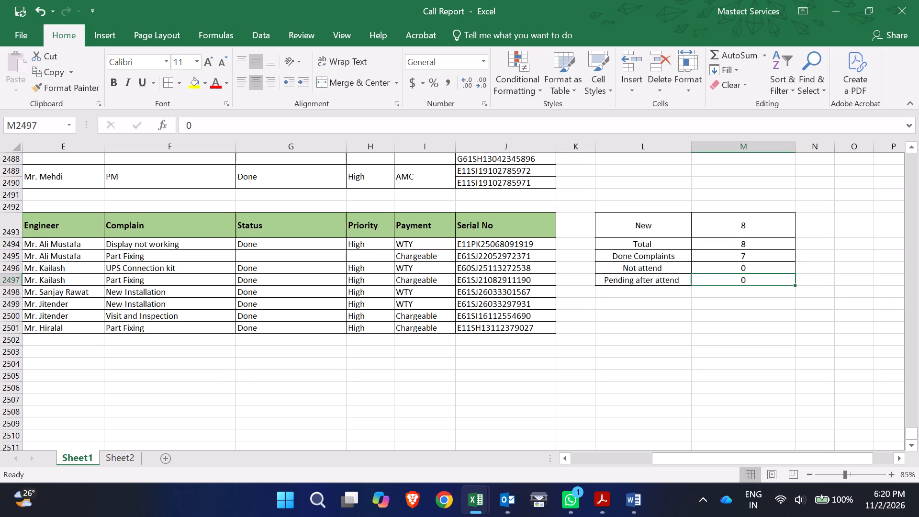
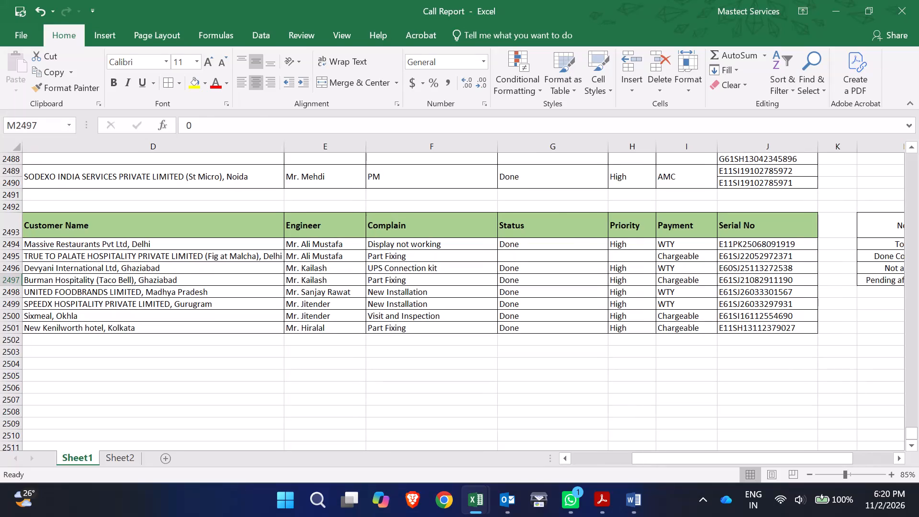
Enter "Engineer at the site" as the status of the TRUE TO PALATE HOSPITALITY (Fig at Malcha), Delhi call in G2495.
click(387, 247)
key(ctrl+s)
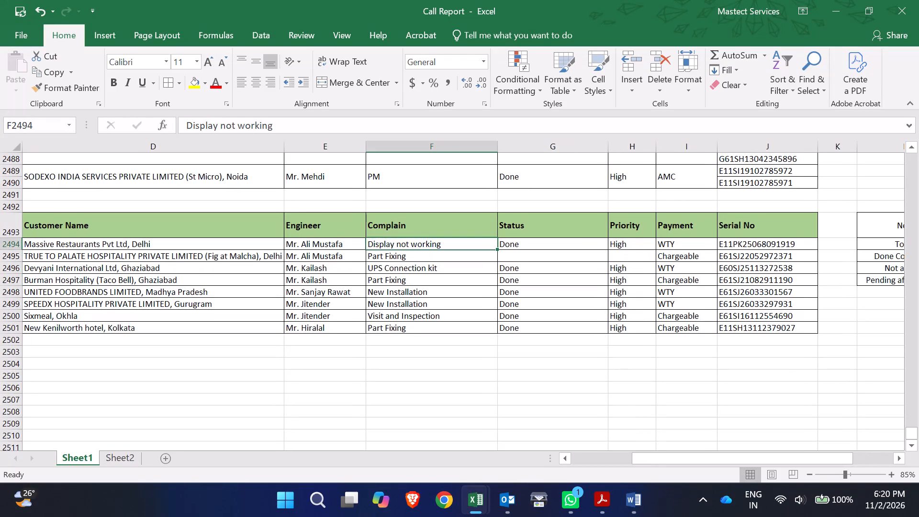
key(Down)
key(Left)
key(Left)
key(Left)
key(Left)
key(Left)
key(Right)
key(Right)
key(Right)
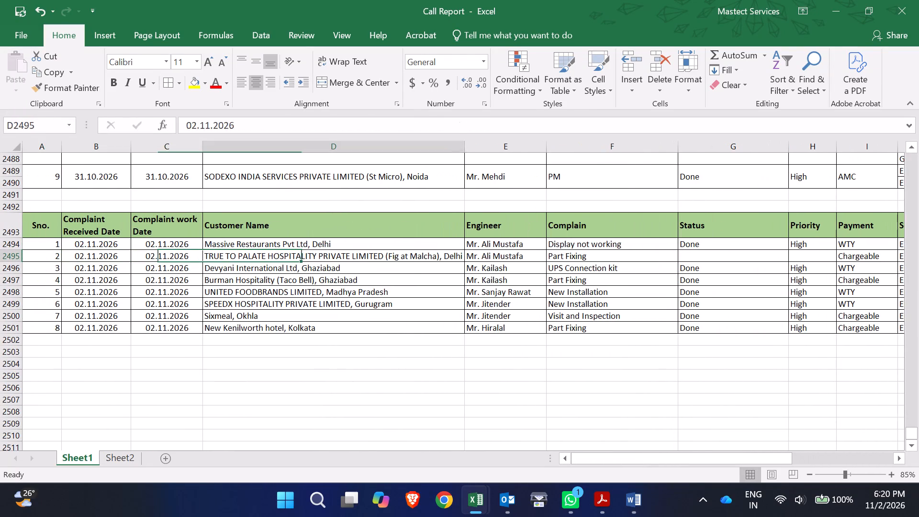
key(Right)
key(Right)
key(Right)
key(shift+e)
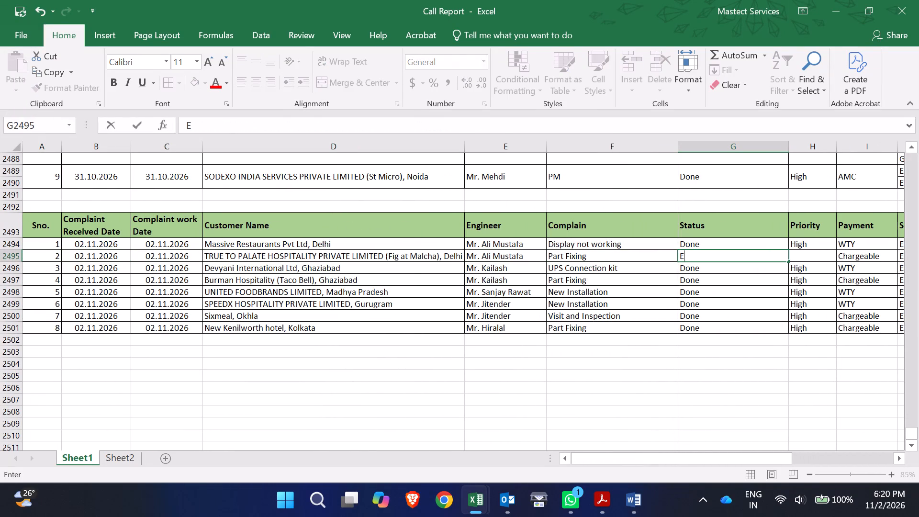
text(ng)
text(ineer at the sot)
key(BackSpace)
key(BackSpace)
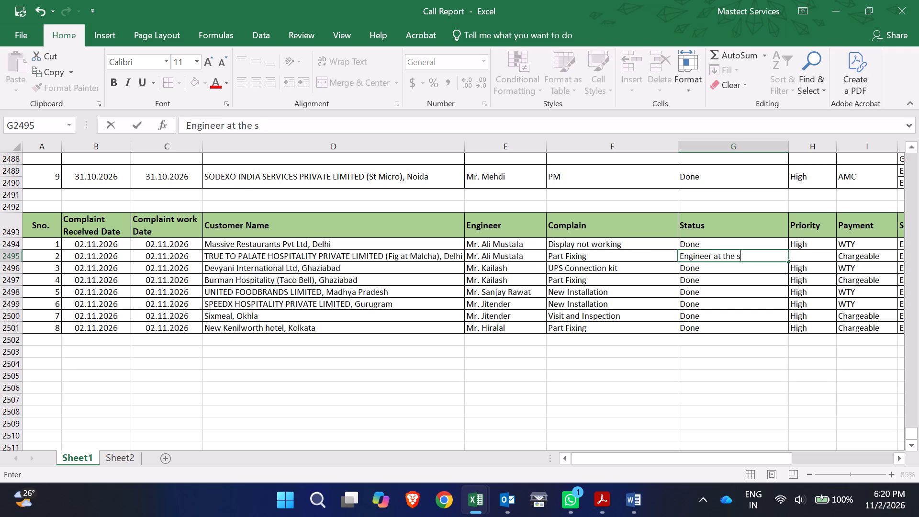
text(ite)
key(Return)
Set the same call's priority in H2495 to Medium and save the workbook.
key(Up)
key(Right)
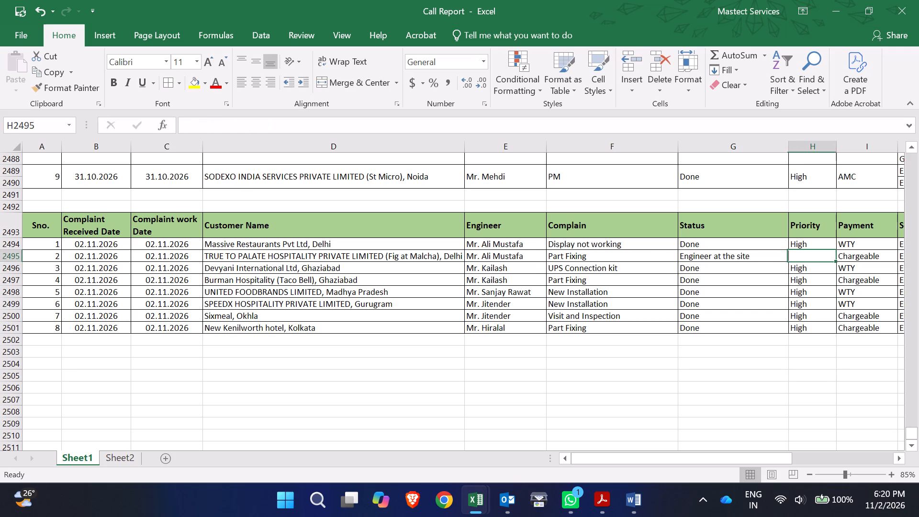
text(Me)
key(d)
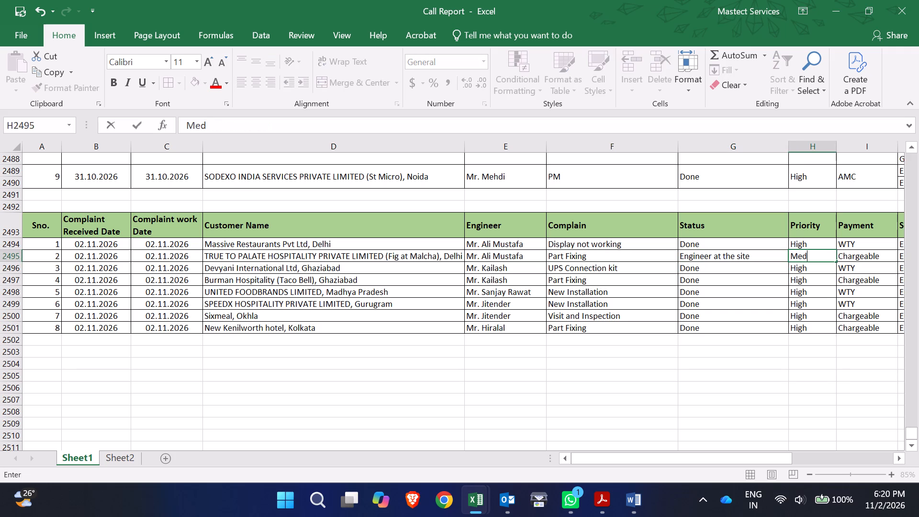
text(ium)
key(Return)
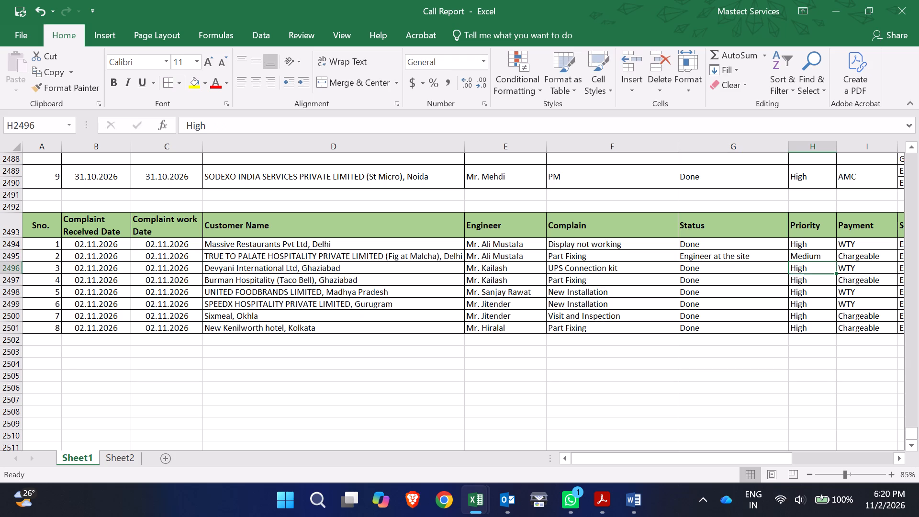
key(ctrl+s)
Check the call summary table beside the 02.11.2026 section against the completed row 2495, and save the workbook again.
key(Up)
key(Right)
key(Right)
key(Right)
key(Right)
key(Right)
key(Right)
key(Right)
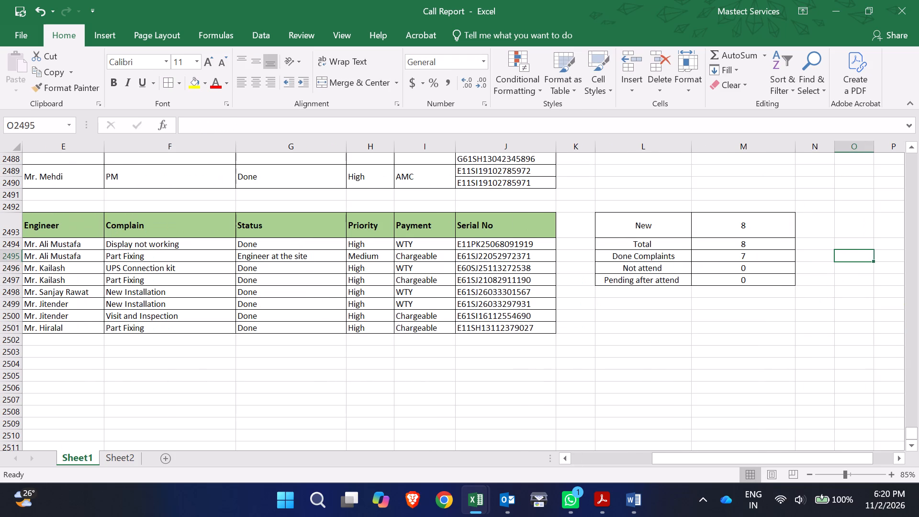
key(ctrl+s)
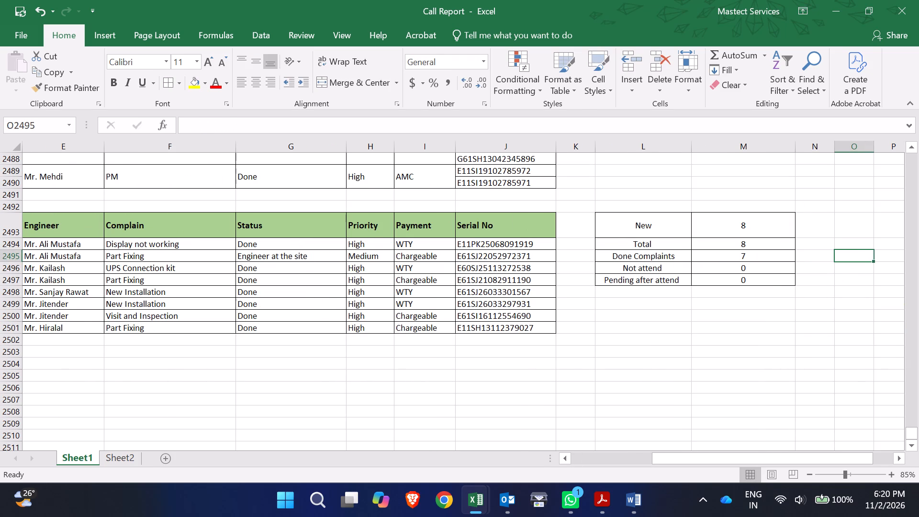
Check the Status entries of the 02.11.2026 block one by one, from row 2494 down to row 2501, against the summary table.
click(717, 260)
click(290, 244)
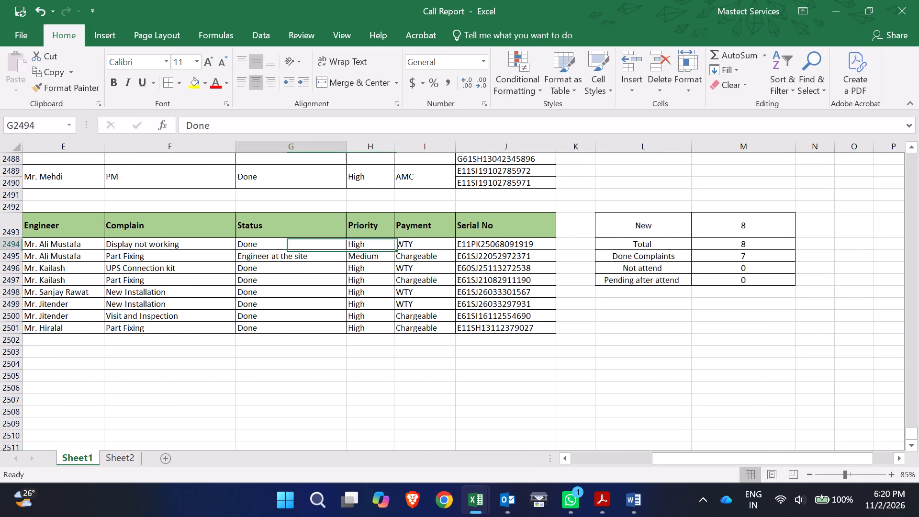
key(Return)
key(Return)
key(Return)
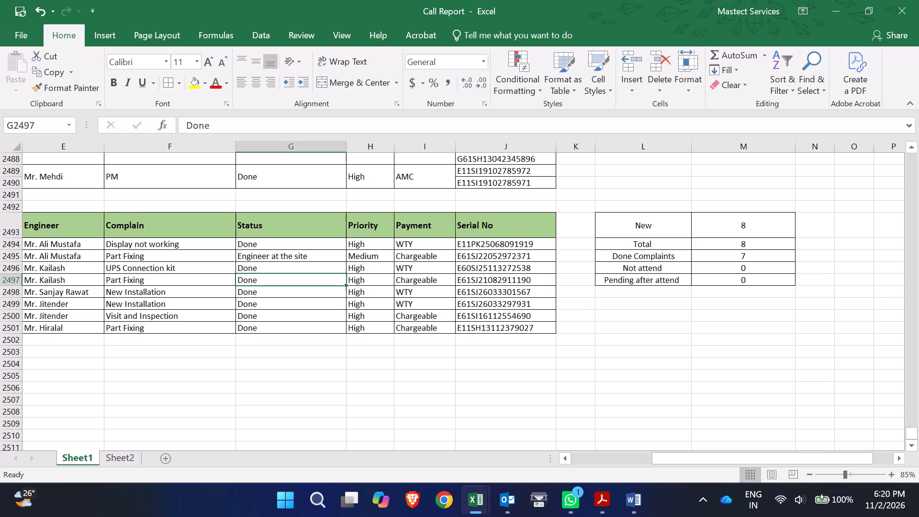
key(Return)
key(Return)
key(Return)
key(Return)
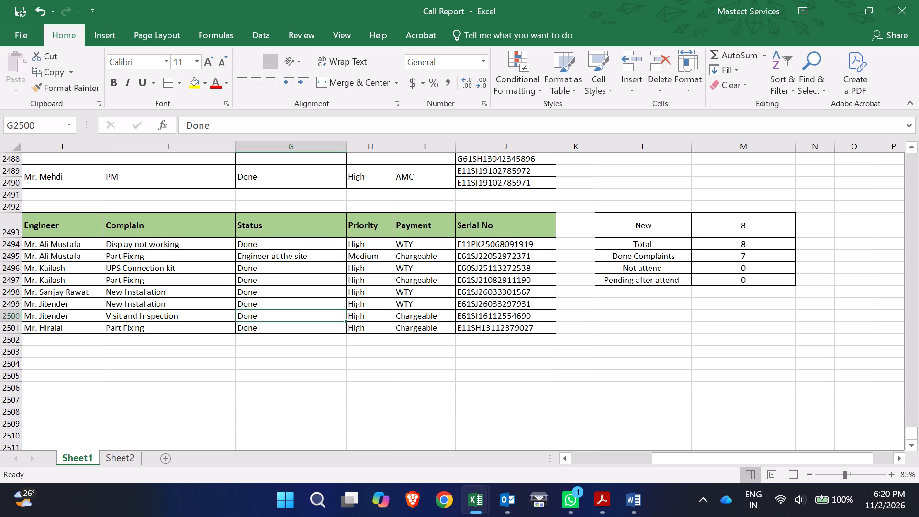
Save the Call Report workbook with the completed 02.11.2026 entries.
key(ctrl+s)
key(alt+Tab)
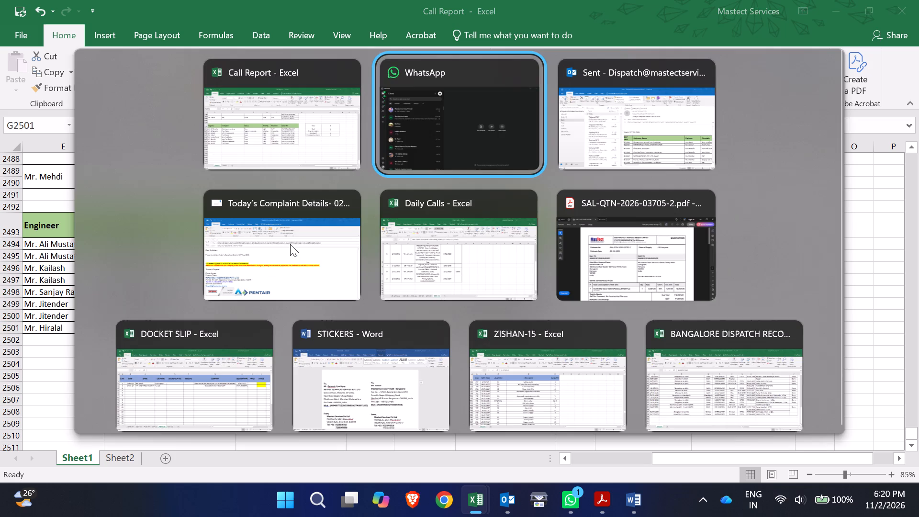
key(alt+Left)
Copy the whole 02.11.2026 call table, header row included, from Sno. in A2493 through Serial No in J2501, and start switching to another window.
scroll(290, 244, right, 9)
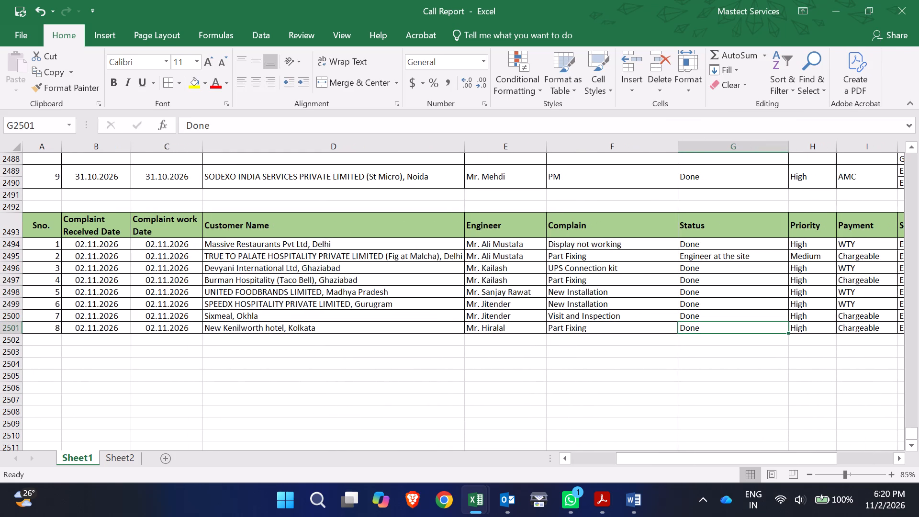
click(26, 217)
key(ctrl+shift+Down)
key(ctrl+shift+Right)
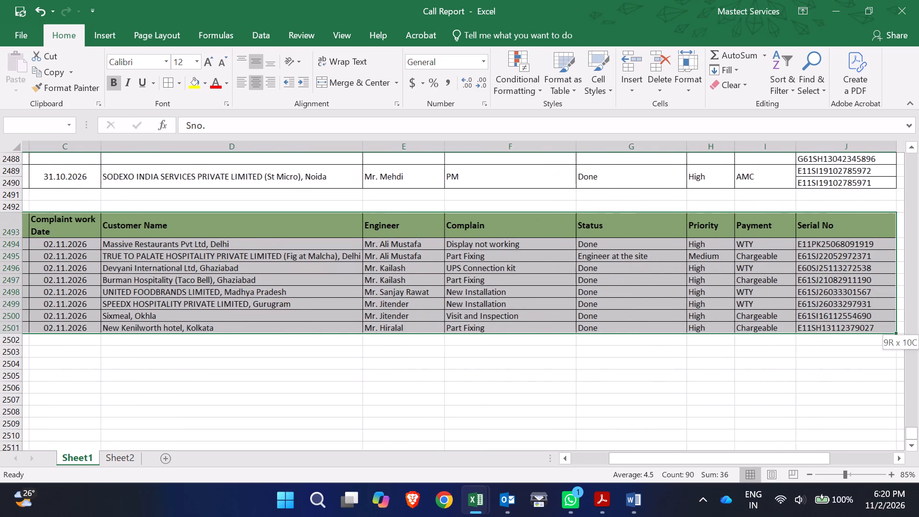
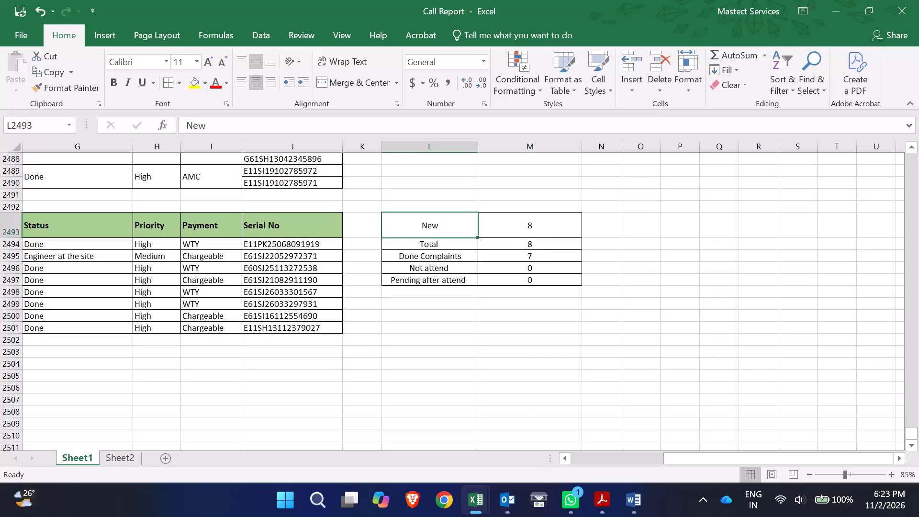
Close the Call Report workbook, returning to the Daily Calls workbook.
scroll(387, 235, right, 7)
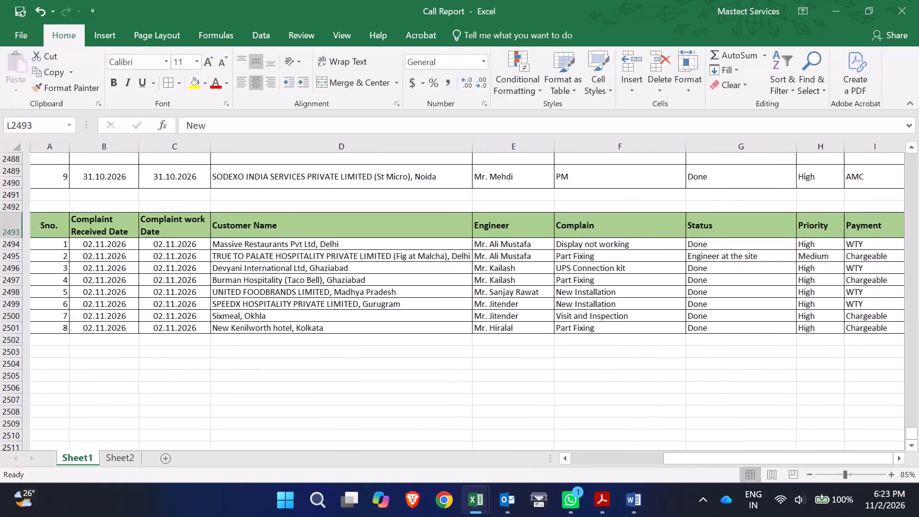
click(387, 235)
click(918, 0)
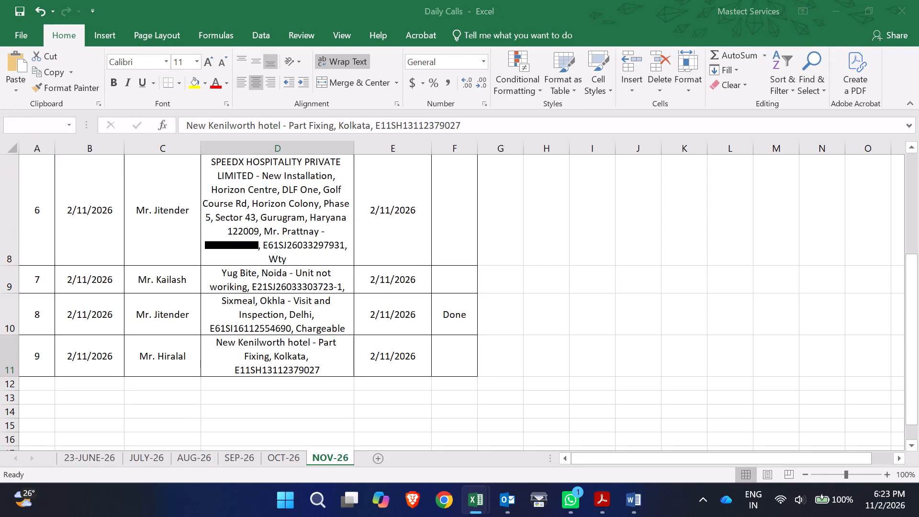
Save the Daily Calls workbook and close it.
click(392, 200)
key(ctrl+s)
click(918, 0)
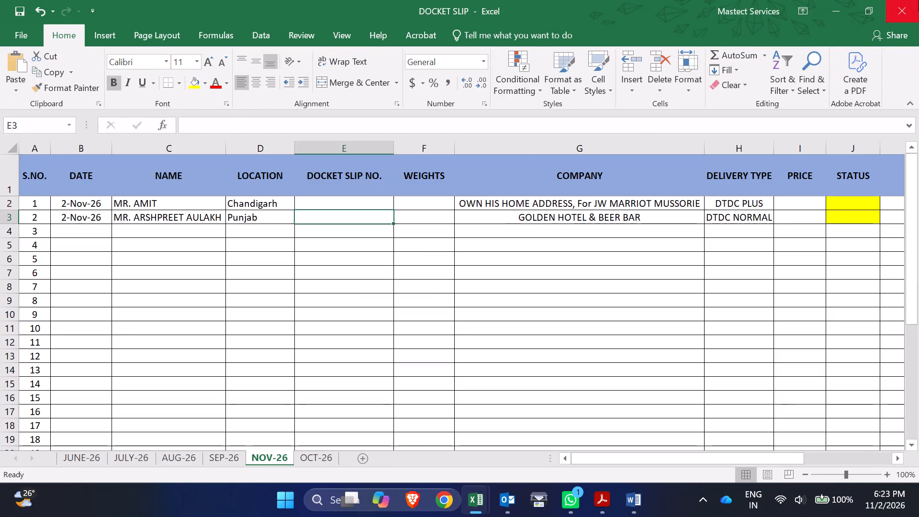
Save the DOCKET SLIP workbook and close it.
click(473, 248)
key(ctrl+s)
click(918, 0)
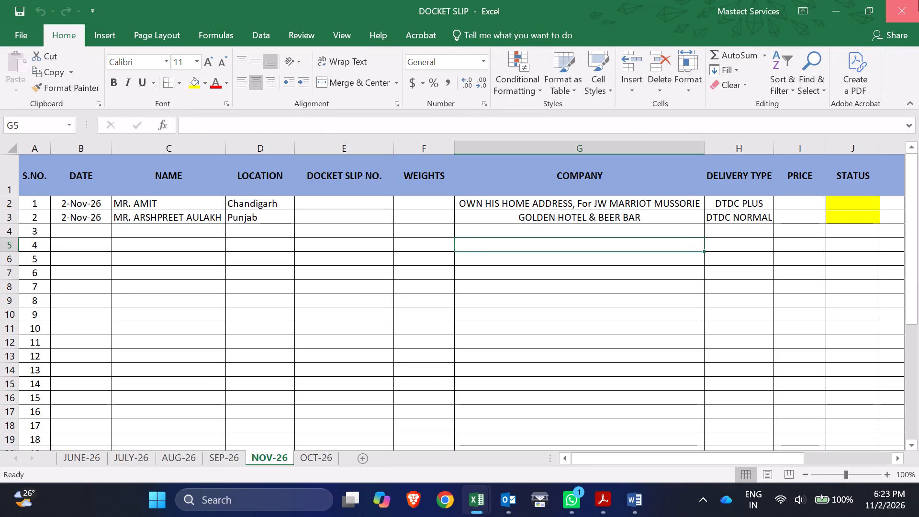
Save the ZISHAN-15 parts list workbook and close it.
click(347, 227)
key(ctrl+s)
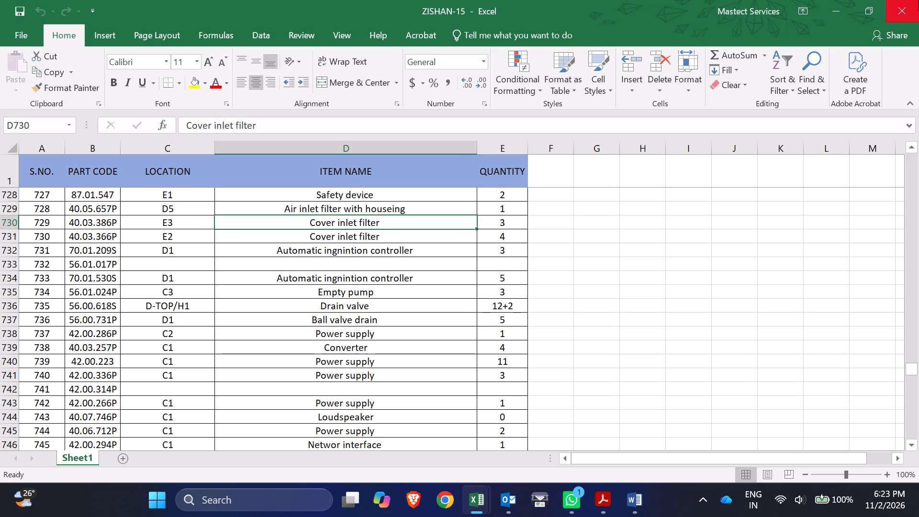